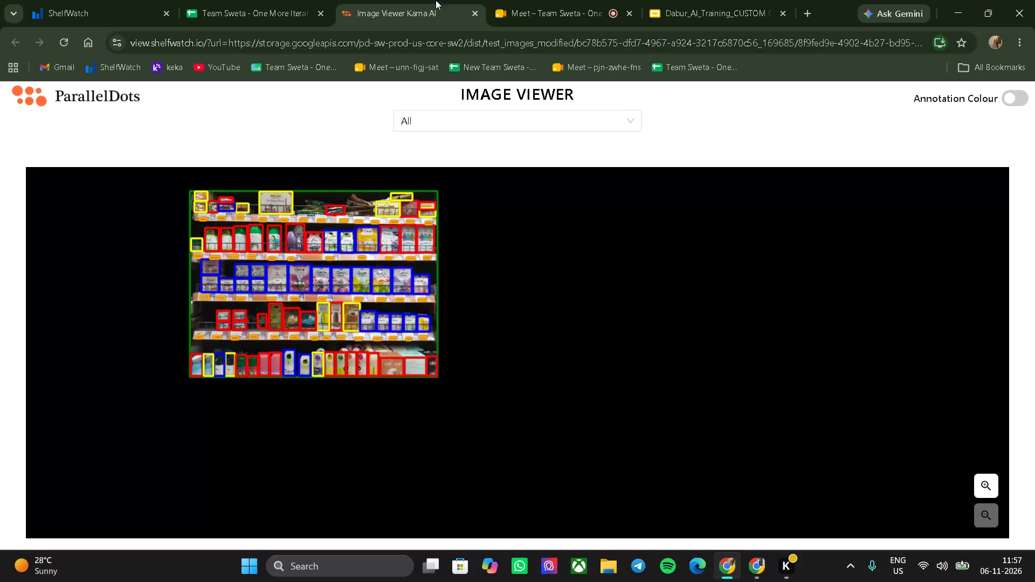
Check the entries filled in so far on the Dabur Sticker Qc-6 Nov sheet.
{"action": "left_click", "coordinate": [251, 12]}
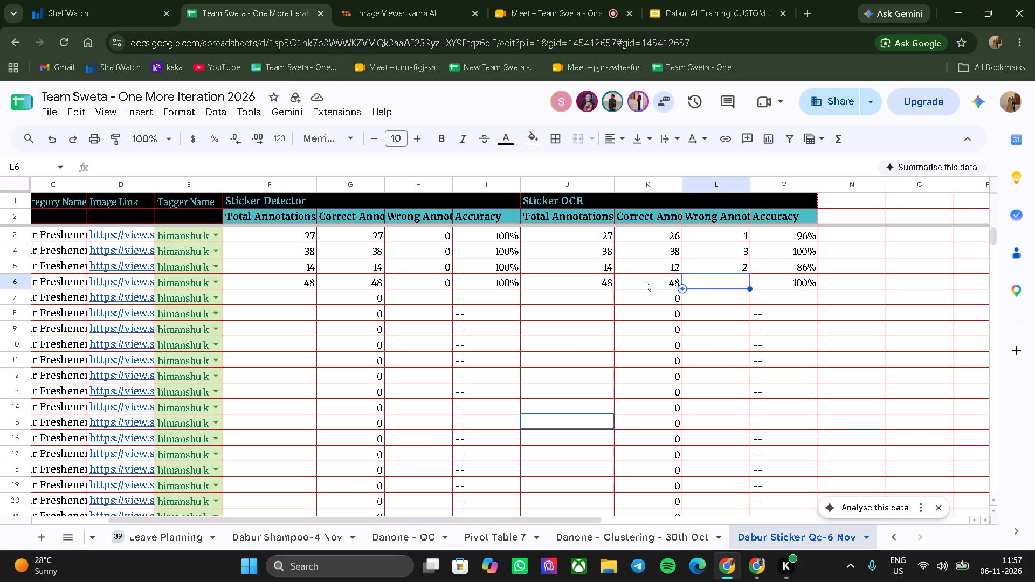
Examine the price sticker boxes and OCR labels at the left end of the shelf image's lowest price rail.
{"action": "left_click", "coordinate": [363, 19]}
{"action": "scroll", "coordinate": [213, 204], "scroll_direction": "up", "scroll_amount": 4}
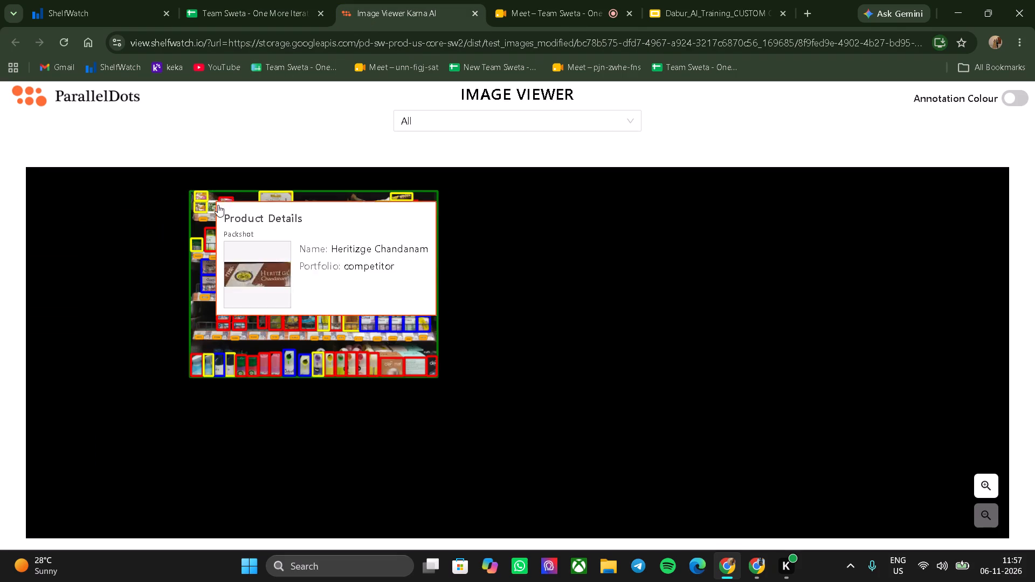
{"action": "scroll", "coordinate": [218, 205], "scroll_direction": "up", "scroll_amount": 4}
{"action": "scroll", "coordinate": [257, 479], "scroll_direction": "down", "scroll_amount": 5}
{"action": "scroll", "coordinate": [211, 206], "scroll_direction": "down", "scroll_amount": 5}
{"action": "scroll", "coordinate": [192, 264], "scroll_direction": "down", "scroll_amount": 5}
{"action": "scroll", "coordinate": [135, 331], "scroll_direction": "down", "scroll_amount": 4}
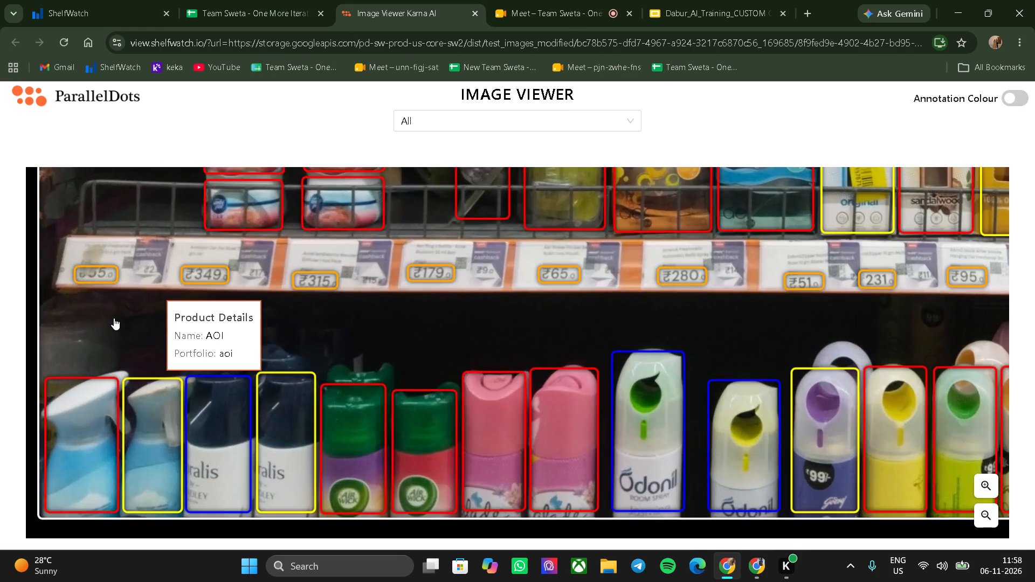
{"action": "scroll", "coordinate": [114, 318], "scroll_direction": "down", "scroll_amount": 5}
{"action": "scroll", "coordinate": [77, 247], "scroll_direction": "up", "scroll_amount": 5}
{"action": "scroll", "coordinate": [259, 316], "scroll_direction": "down", "scroll_amount": 4}
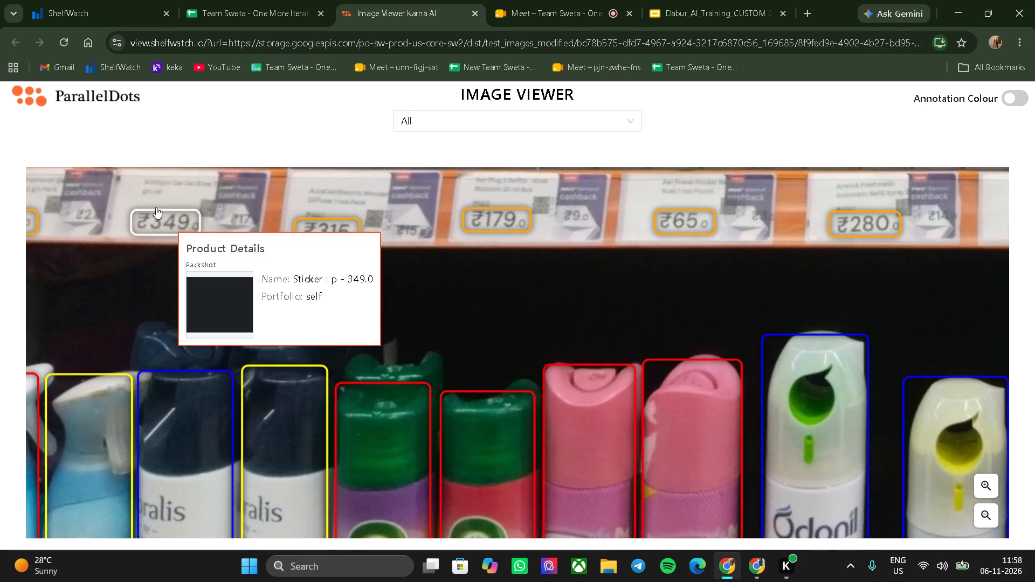
{"action": "scroll", "coordinate": [149, 223], "scroll_direction": "up", "scroll_amount": 7}
{"action": "scroll", "coordinate": [222, 275], "scroll_direction": "down", "scroll_amount": 5}
{"action": "scroll", "coordinate": [199, 289], "scroll_direction": "up", "scroll_amount": 7}
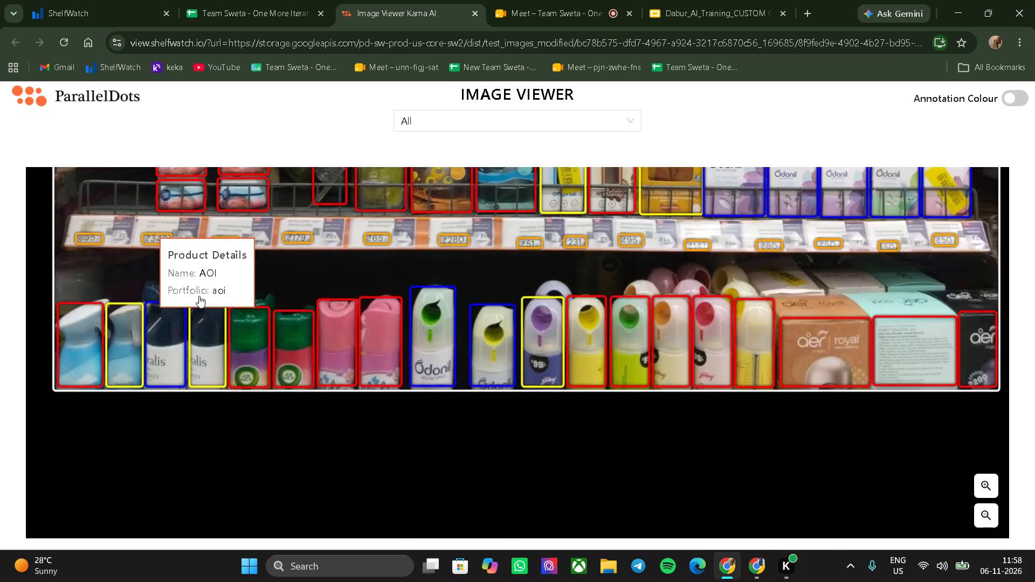
Compare sticker OCR labels with printed prices along the middle of the lowest rail, from ₹315 to ₹95.
{"action": "scroll", "coordinate": [267, 213], "scroll_direction": "down", "scroll_amount": 6}
{"action": "scroll", "coordinate": [241, 258], "scroll_direction": "down", "scroll_amount": 5}
{"action": "scroll", "coordinate": [103, 315], "scroll_direction": "up", "scroll_amount": 6}
{"action": "scroll", "coordinate": [253, 337], "scroll_direction": "down", "scroll_amount": 4}
{"action": "scroll", "coordinate": [140, 342], "scroll_direction": "up", "scroll_amount": 6}
{"action": "scroll", "coordinate": [325, 337], "scroll_direction": "down", "scroll_amount": 4}
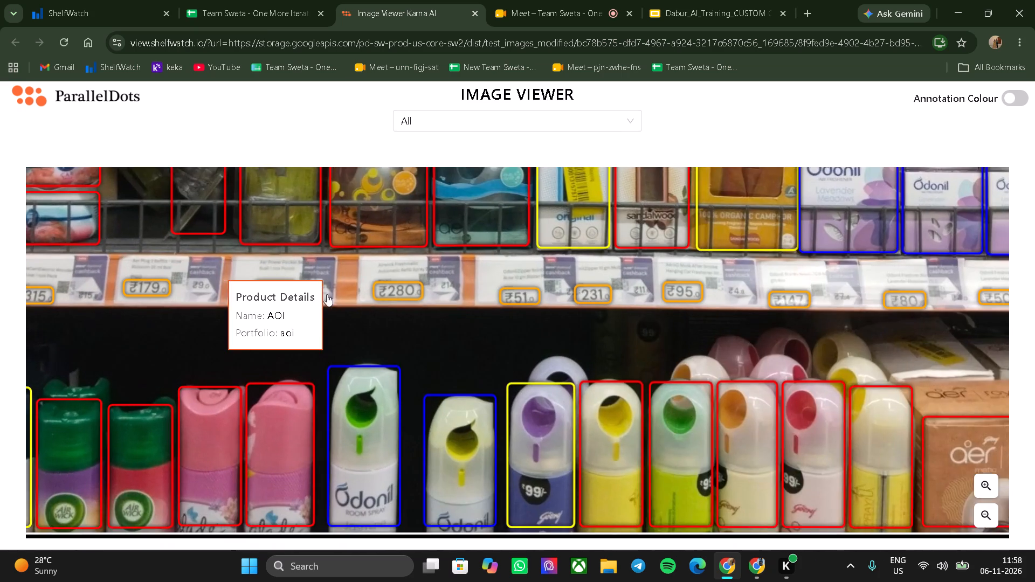
{"action": "scroll", "coordinate": [211, 330], "scroll_direction": "up", "scroll_amount": 7}
{"action": "scroll", "coordinate": [432, 338], "scroll_direction": "down", "scroll_amount": 5}
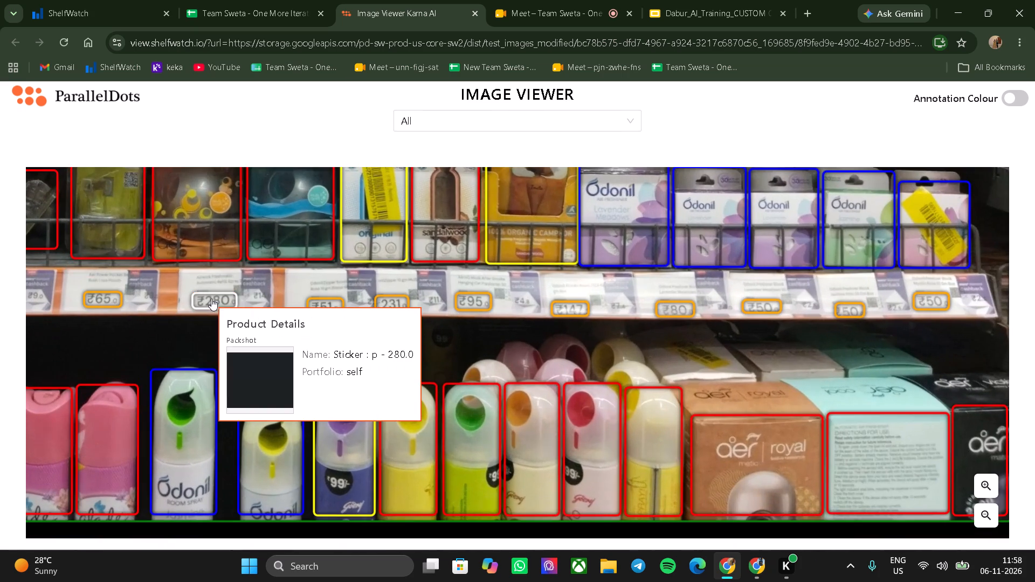
{"action": "scroll", "coordinate": [195, 318], "scroll_direction": "up", "scroll_amount": 6}
{"action": "scroll", "coordinate": [330, 344], "scroll_direction": "down", "scroll_amount": 4}
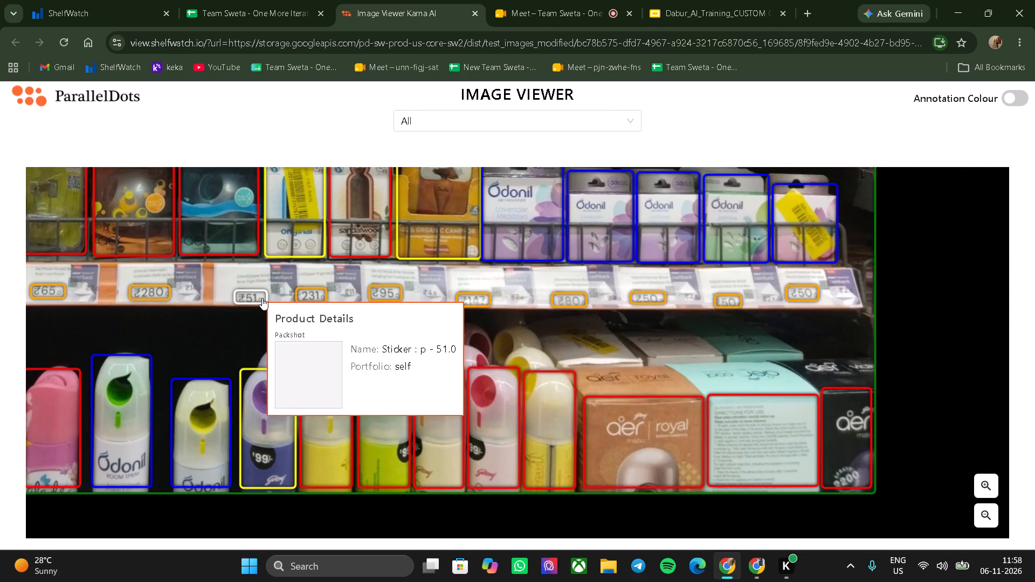
{"action": "scroll", "coordinate": [194, 350], "scroll_direction": "up", "scroll_amount": 5}
{"action": "scroll", "coordinate": [302, 346], "scroll_direction": "down", "scroll_amount": 4}
{"action": "scroll", "coordinate": [263, 314], "scroll_direction": "down", "scroll_amount": 6}
{"action": "scroll", "coordinate": [177, 376], "scroll_direction": "up", "scroll_amount": 7}
{"action": "scroll", "coordinate": [317, 372], "scroll_direction": "down", "scroll_amount": 6}
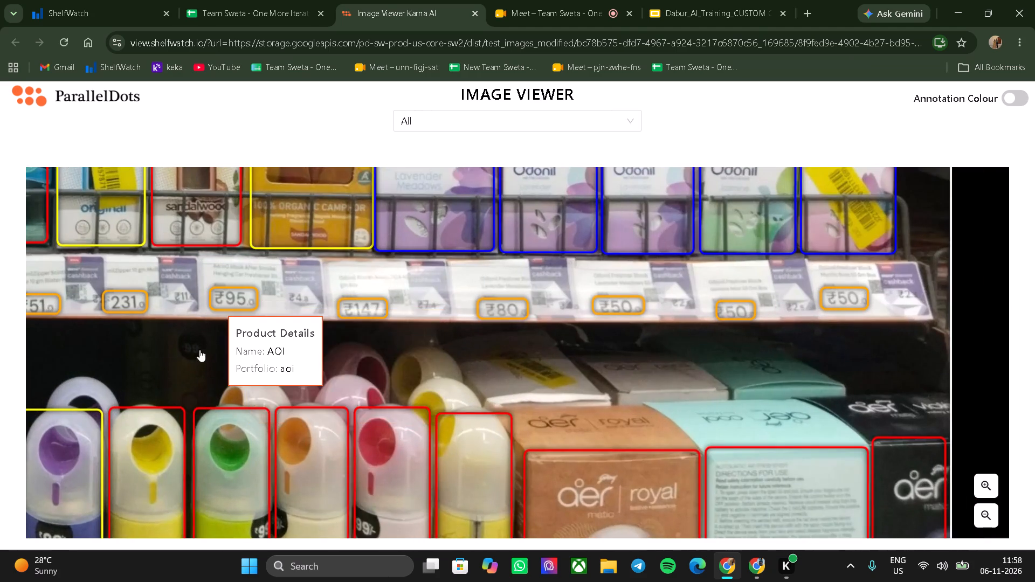
{"action": "scroll", "coordinate": [181, 360], "scroll_direction": "up", "scroll_amount": 4}
{"action": "scroll", "coordinate": [339, 381], "scroll_direction": "down", "scroll_amount": 4}
{"action": "scroll", "coordinate": [209, 336], "scroll_direction": "up", "scroll_amount": 3}
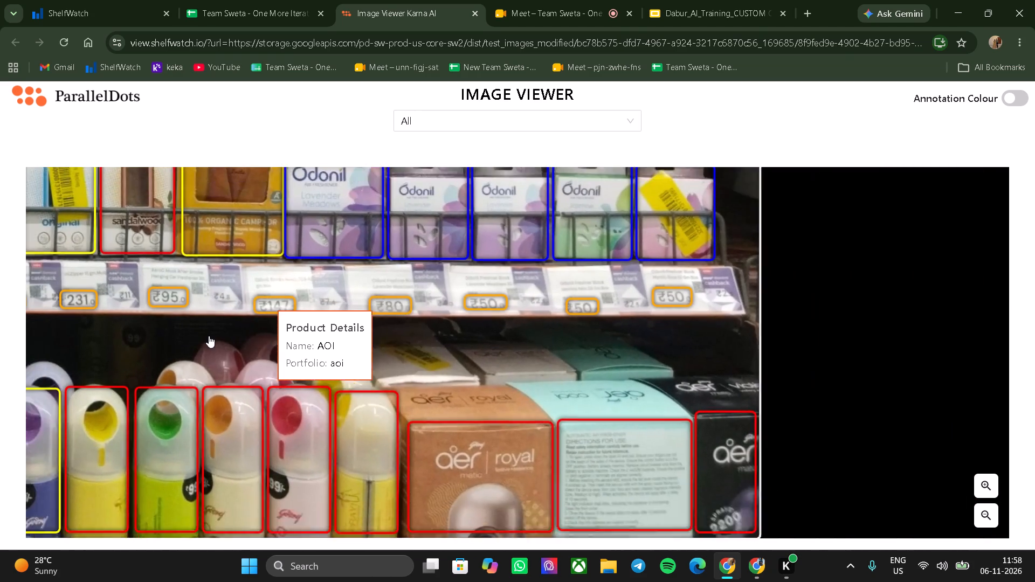
Inspect sticker boxes and OCR labels on the right part of the lowest rail, from ₹147 to the last ₹50.
{"action": "scroll", "coordinate": [209, 336], "scroll_direction": "up", "scroll_amount": 2}
{"action": "scroll", "coordinate": [376, 345], "scroll_direction": "down", "scroll_amount": 5}
{"action": "scroll", "coordinate": [228, 300], "scroll_direction": "down", "scroll_amount": 5}
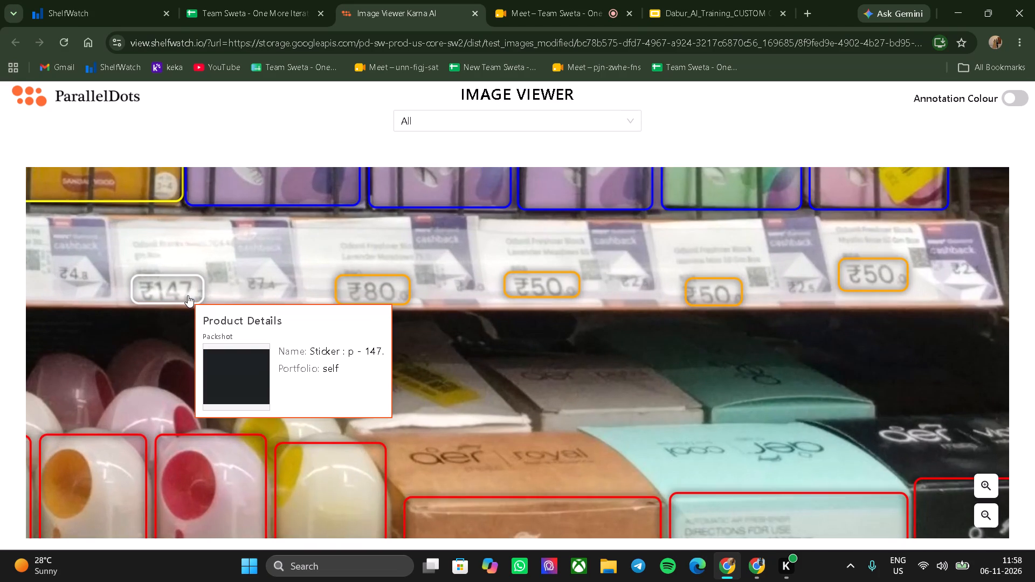
{"action": "scroll", "coordinate": [187, 294], "scroll_direction": "down", "scroll_amount": 12}
{"action": "scroll", "coordinate": [153, 334], "scroll_direction": "up", "scroll_amount": 6}
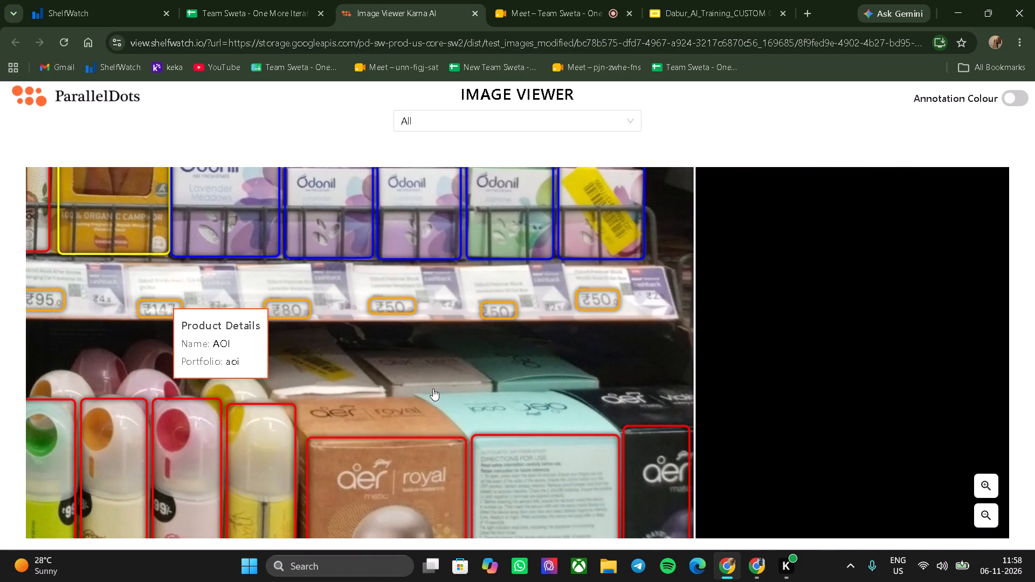
{"action": "scroll", "coordinate": [300, 309], "scroll_direction": "down", "scroll_amount": 11}
{"action": "scroll", "coordinate": [223, 378], "scroll_direction": "up", "scroll_amount": 6}
{"action": "scroll", "coordinate": [433, 386], "scroll_direction": "down", "scroll_amount": 2}
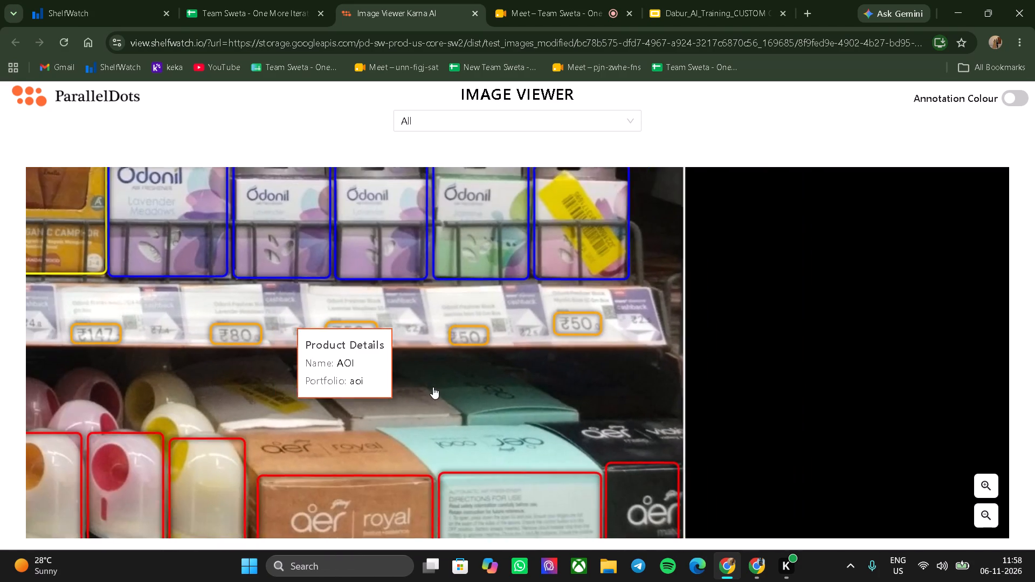
{"action": "scroll", "coordinate": [433, 387], "scroll_direction": "down", "scroll_amount": 2}
{"action": "scroll", "coordinate": [274, 383], "scroll_direction": "up", "scroll_amount": 5}
{"action": "scroll", "coordinate": [525, 416], "scroll_direction": "down", "scroll_amount": 4}
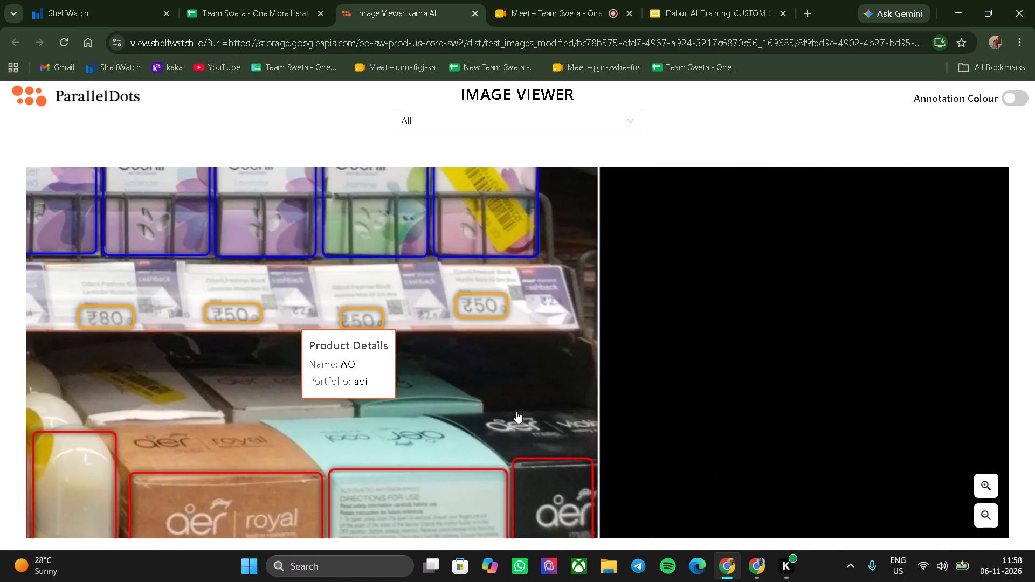
{"action": "scroll", "coordinate": [340, 308], "scroll_direction": "down", "scroll_amount": 3}
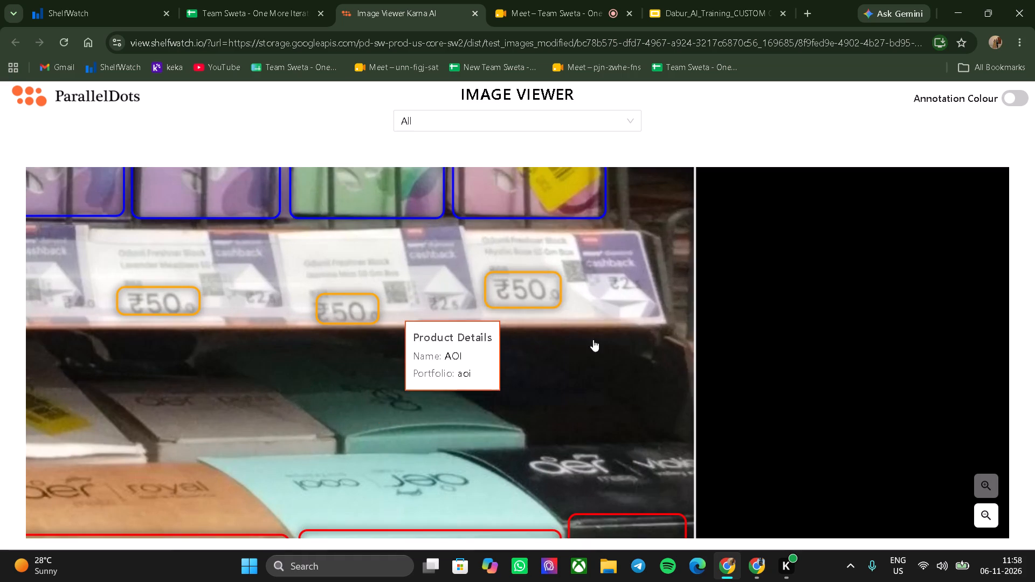
{"action": "scroll", "coordinate": [492, 355], "scroll_direction": "up", "scroll_amount": 4}
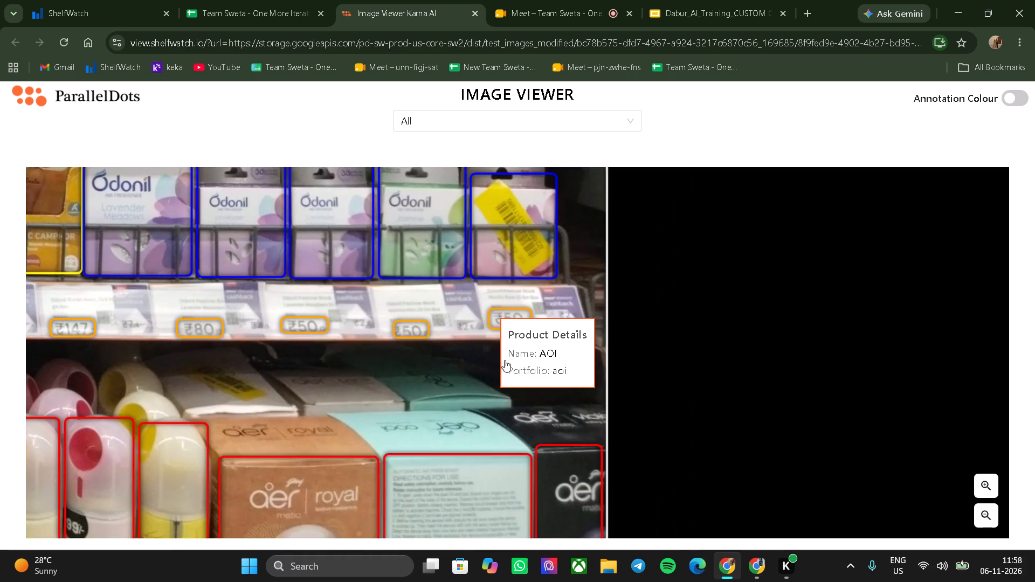
Check the sticker OCR labels on the right half of the rail below the Odonil Zipper packs against the printed prices.
{"action": "scroll", "coordinate": [505, 360], "scroll_direction": "up", "scroll_amount": 15}
{"action": "scroll", "coordinate": [464, 377], "scroll_direction": "up", "scroll_amount": 6}
{"action": "scroll", "coordinate": [413, 385], "scroll_direction": "down", "scroll_amount": 10}
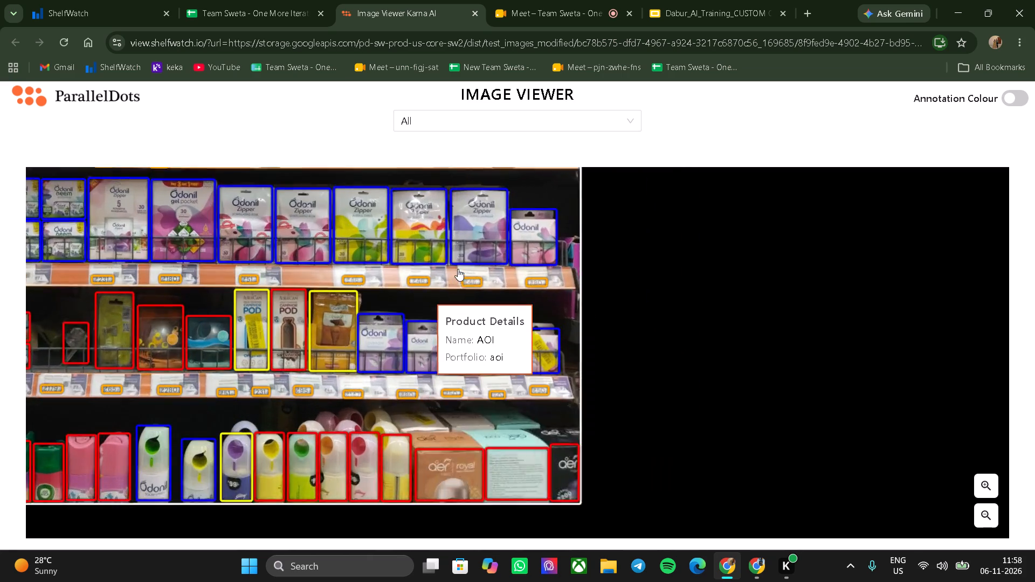
{"action": "scroll", "coordinate": [458, 269], "scroll_direction": "down", "scroll_amount": 15}
{"action": "scroll", "coordinate": [706, 285], "scroll_direction": "up", "scroll_amount": 7}
{"action": "scroll", "coordinate": [368, 318], "scroll_direction": "down", "scroll_amount": 3}
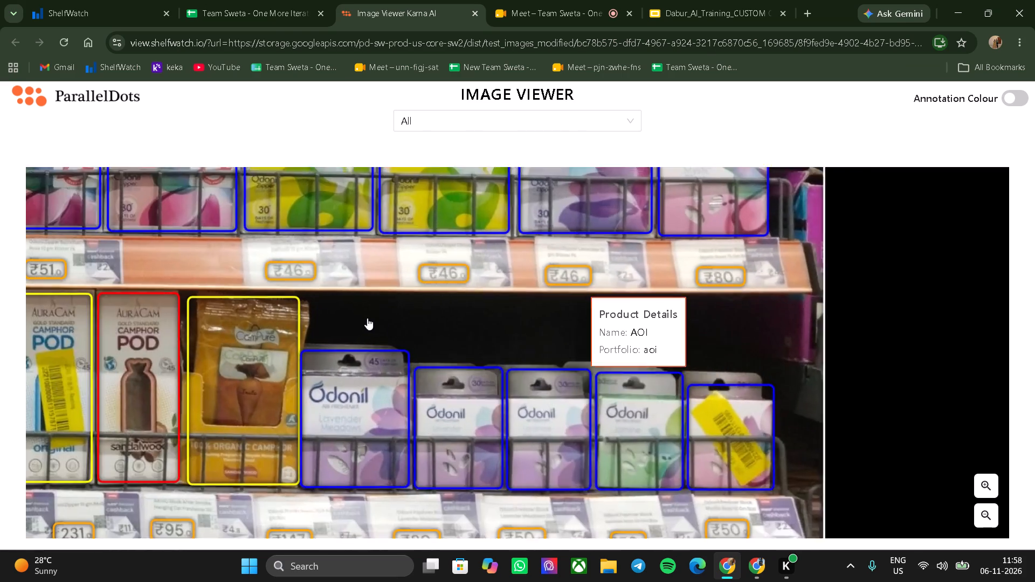
{"action": "scroll", "coordinate": [367, 318], "scroll_direction": "down", "scroll_amount": 3}
{"action": "scroll", "coordinate": [683, 248], "scroll_direction": "up", "scroll_amount": 7}
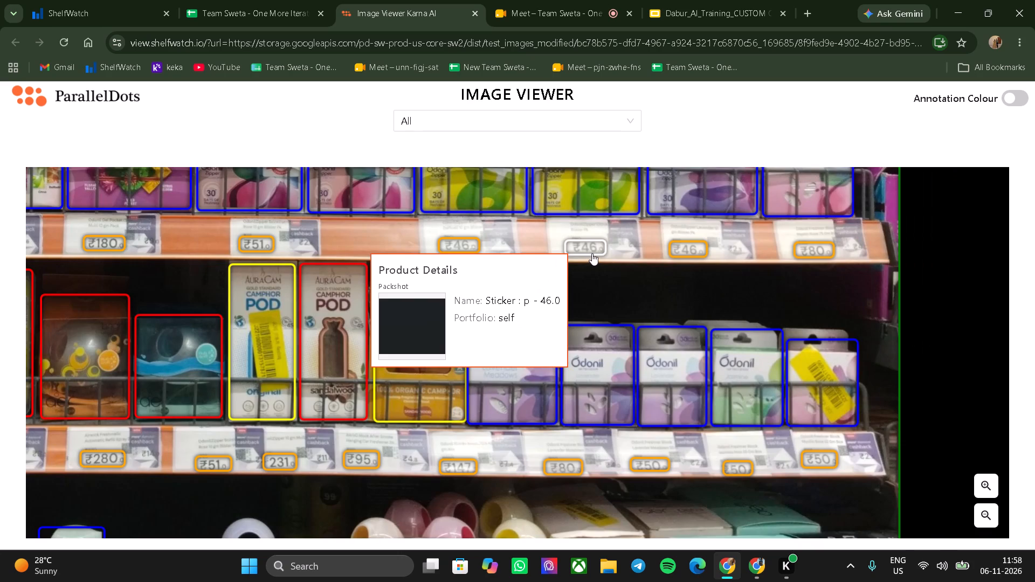
{"action": "scroll", "coordinate": [592, 253], "scroll_direction": "down", "scroll_amount": 8}
{"action": "scroll", "coordinate": [601, 266], "scroll_direction": "up", "scroll_amount": 9}
{"action": "scroll", "coordinate": [379, 251], "scroll_direction": "down", "scroll_amount": 13}
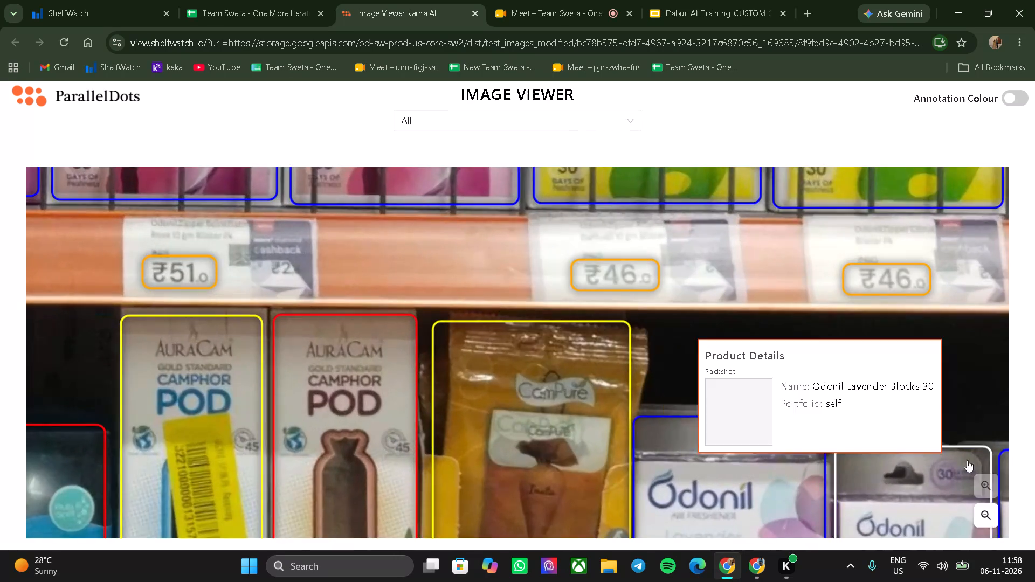
Check the sticker OCR labels on the left half of the same rail, from ₹180 back to ₹240.
{"action": "scroll", "coordinate": [968, 459], "scroll_direction": "up", "scroll_amount": 7}
{"action": "scroll", "coordinate": [452, 383], "scroll_direction": "down", "scroll_amount": 7}
{"action": "scroll", "coordinate": [670, 337], "scroll_direction": "up", "scroll_amount": 7}
{"action": "scroll", "coordinate": [404, 365], "scroll_direction": "down", "scroll_amount": 7}
{"action": "scroll", "coordinate": [634, 311], "scroll_direction": "up", "scroll_amount": 7}
{"action": "scroll", "coordinate": [288, 342], "scroll_direction": "down", "scroll_amount": 6}
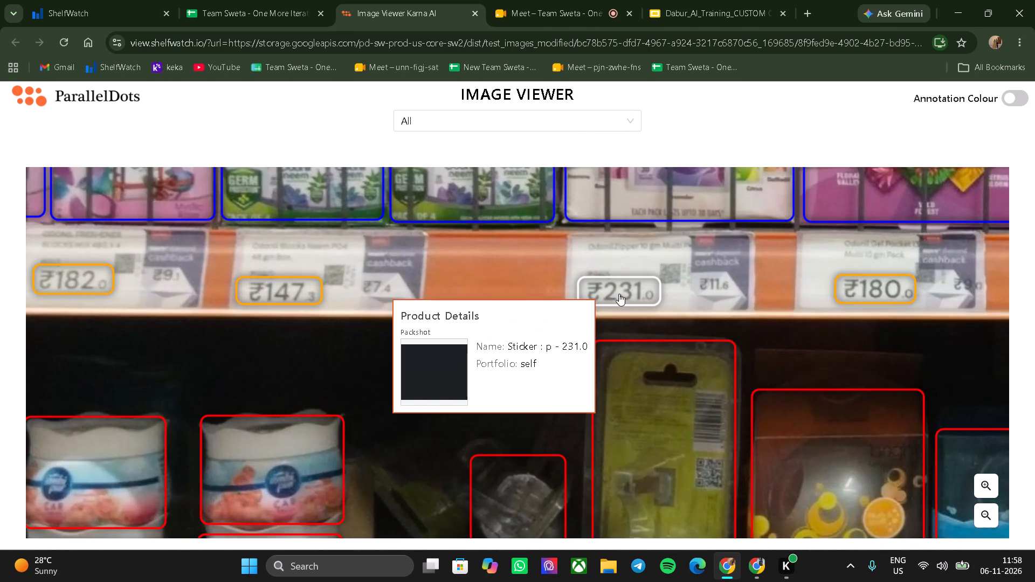
{"action": "scroll", "coordinate": [638, 296], "scroll_direction": "up", "scroll_amount": 7}
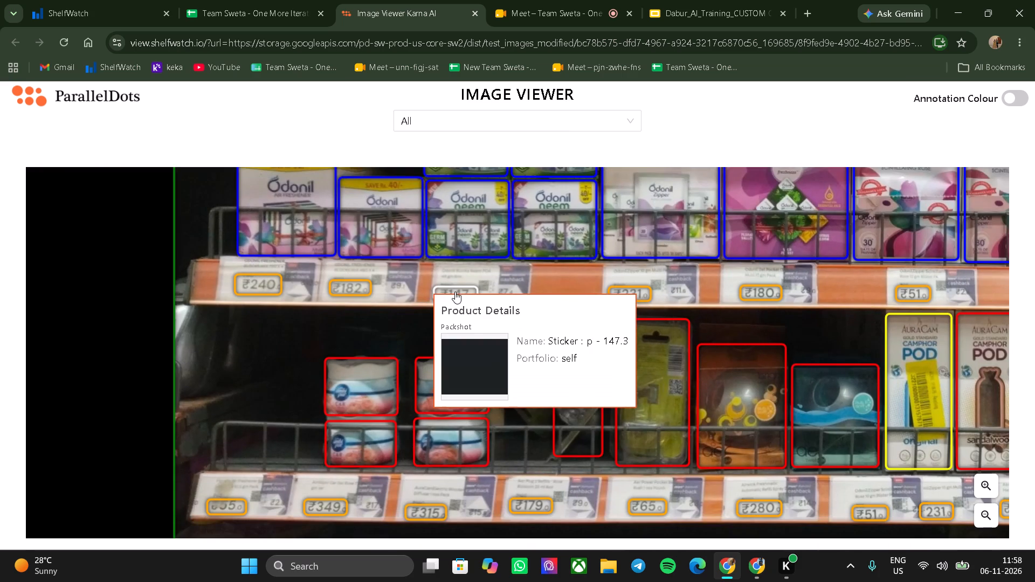
{"action": "scroll", "coordinate": [346, 285], "scroll_direction": "down", "scroll_amount": 6}
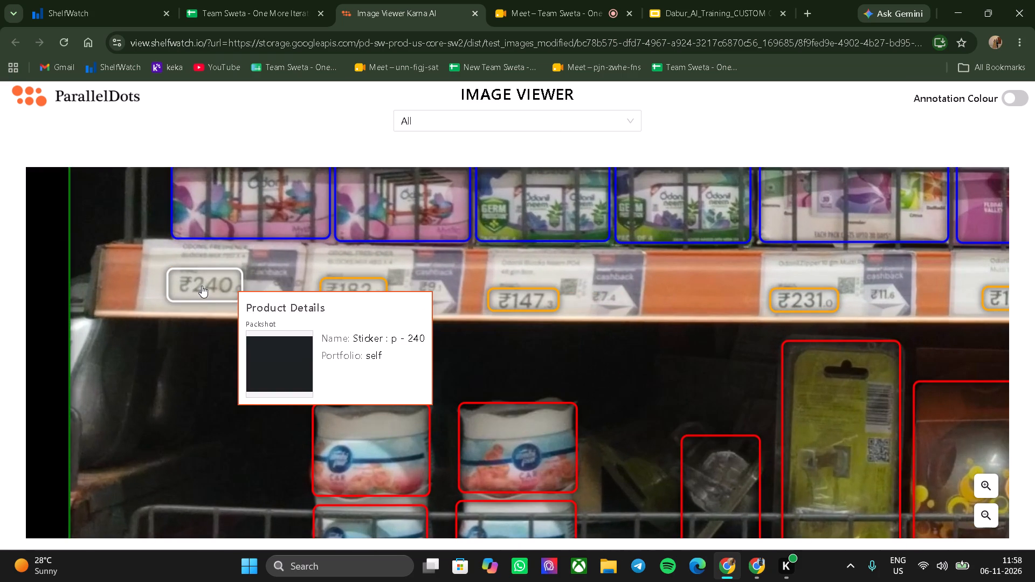
Examine the sticker labels on the left half of the second rail from the top, from ₹415 to ₹48.
{"action": "scroll", "coordinate": [199, 379], "scroll_direction": "up", "scroll_amount": 14}
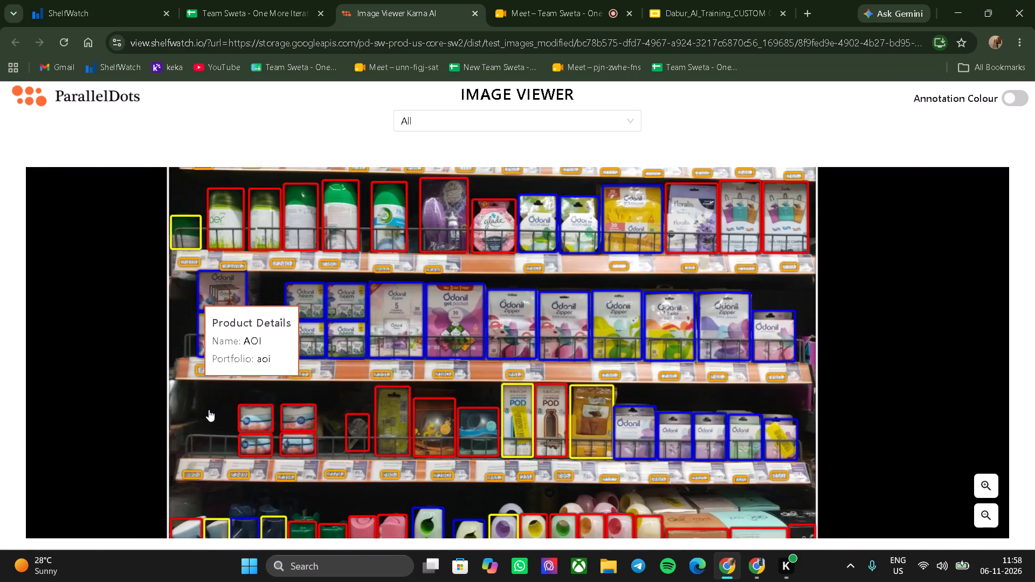
{"action": "scroll", "coordinate": [209, 410], "scroll_direction": "up", "scroll_amount": 4}
{"action": "scroll", "coordinate": [204, 334], "scroll_direction": "down", "scroll_amount": 20}
{"action": "scroll", "coordinate": [204, 334], "scroll_direction": "down", "scroll_amount": 1}
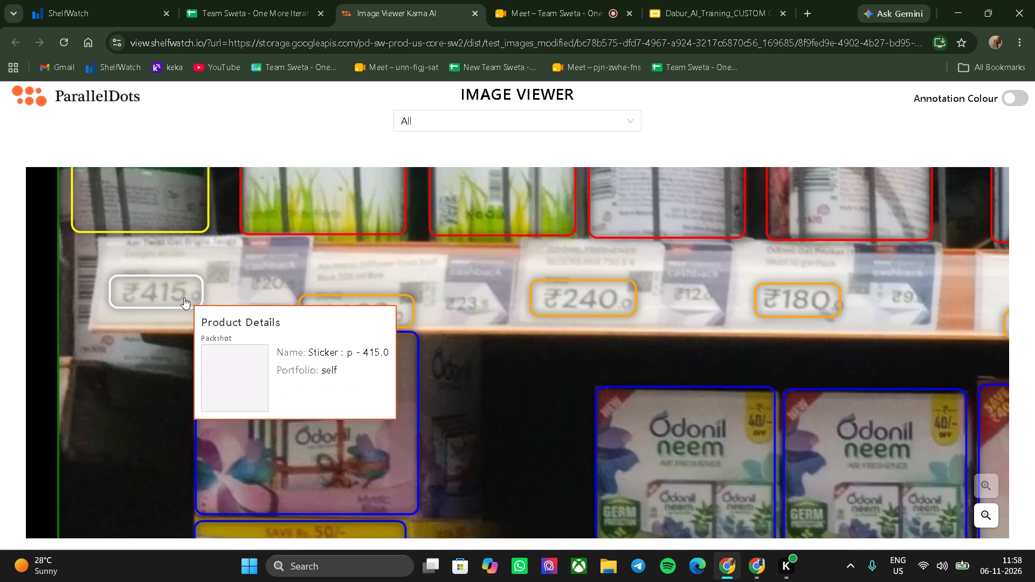
{"action": "scroll", "coordinate": [182, 297], "scroll_direction": "up", "scroll_amount": 7}
{"action": "scroll", "coordinate": [344, 308], "scroll_direction": "down", "scroll_amount": 5}
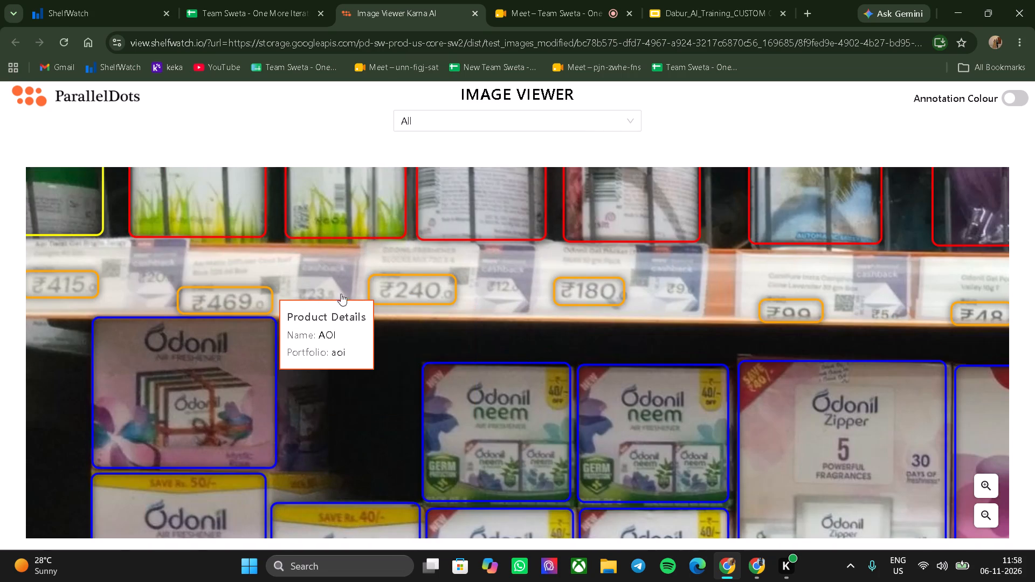
{"action": "scroll", "coordinate": [379, 283], "scroll_direction": "up", "scroll_amount": 7}
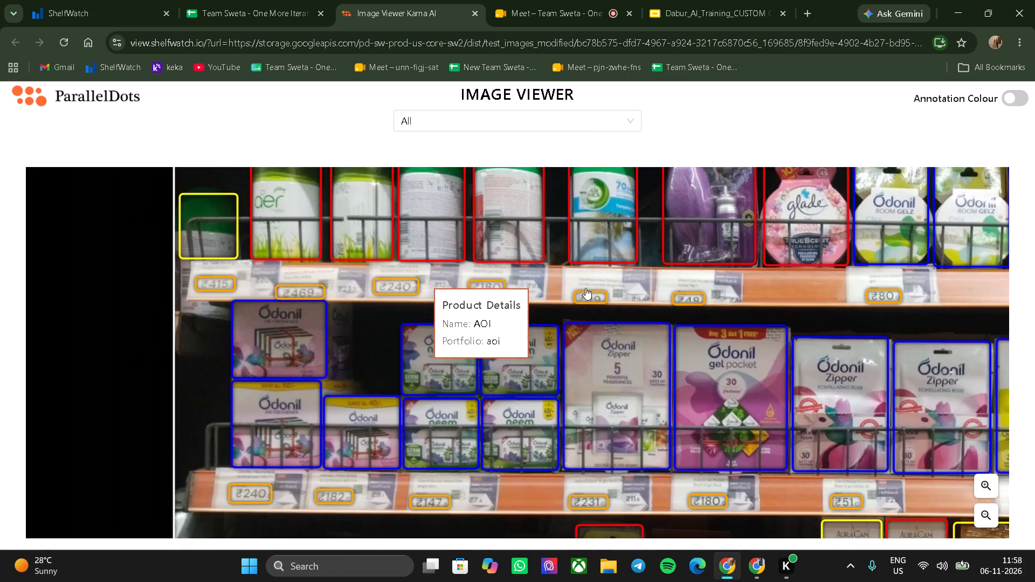
{"action": "scroll", "coordinate": [577, 280], "scroll_direction": "down", "scroll_amount": 10}
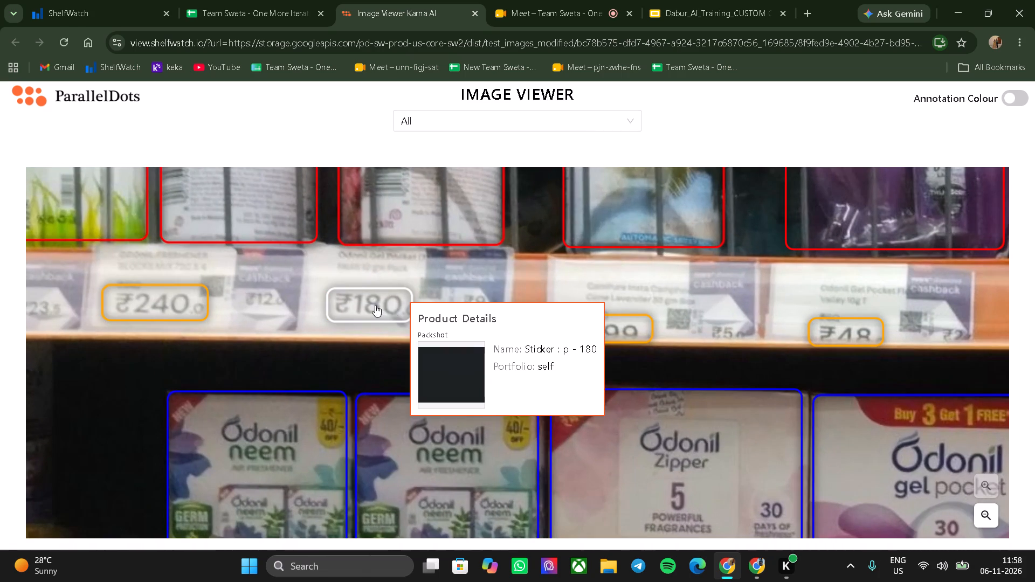
{"action": "scroll", "coordinate": [366, 305], "scroll_direction": "up", "scroll_amount": 6}
{"action": "scroll", "coordinate": [618, 290], "scroll_direction": "down", "scroll_amount": 4}
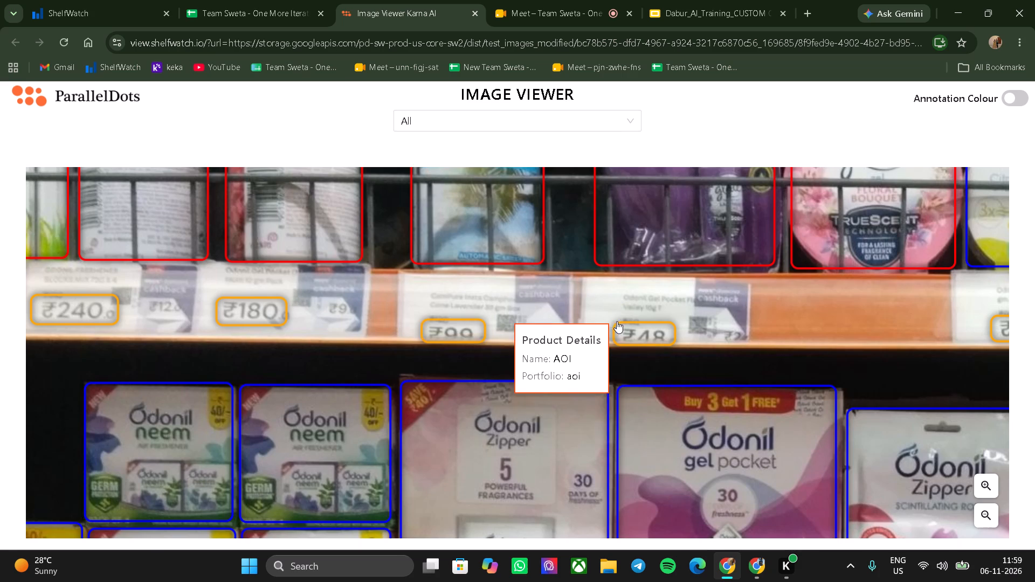
{"action": "scroll", "coordinate": [619, 322], "scroll_direction": "up", "scroll_amount": 6}
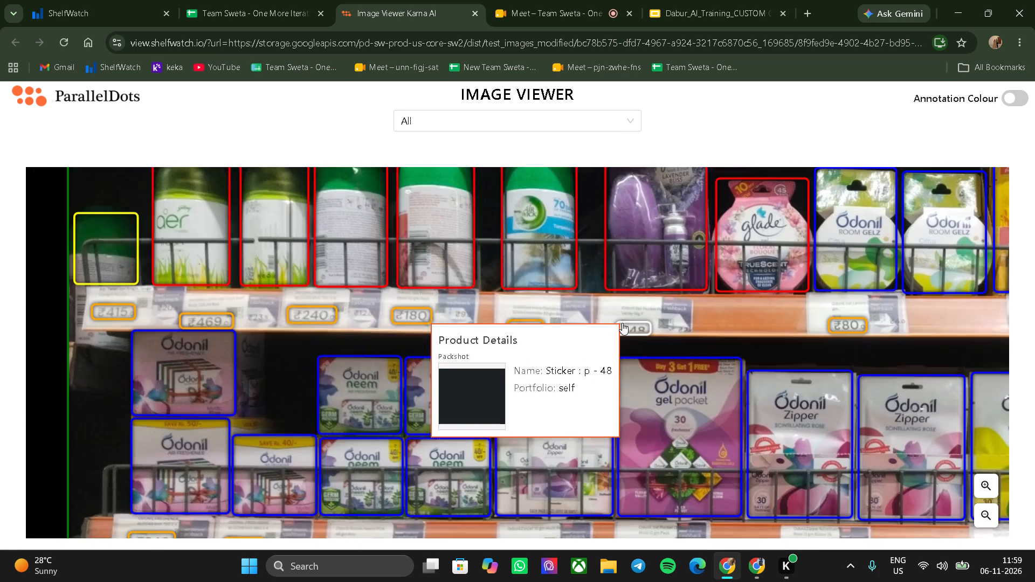
Examine the sticker labels on the right half of the second rail from the top, from ₹80 to ₹99.
{"action": "scroll", "coordinate": [622, 323], "scroll_direction": "up", "scroll_amount": 1}
{"action": "scroll", "coordinate": [563, 269], "scroll_direction": "down", "scroll_amount": 1}
{"action": "scroll", "coordinate": [568, 276], "scroll_direction": "up", "scroll_amount": 7}
{"action": "scroll", "coordinate": [894, 301], "scroll_direction": "down", "scroll_amount": 13}
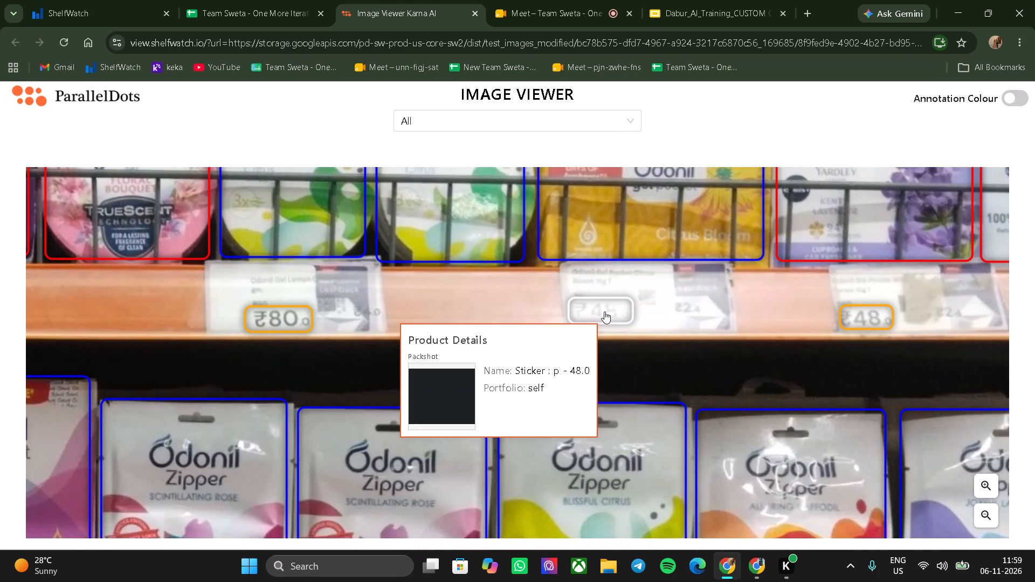
{"action": "scroll", "coordinate": [592, 307], "scroll_direction": "up", "scroll_amount": 6}
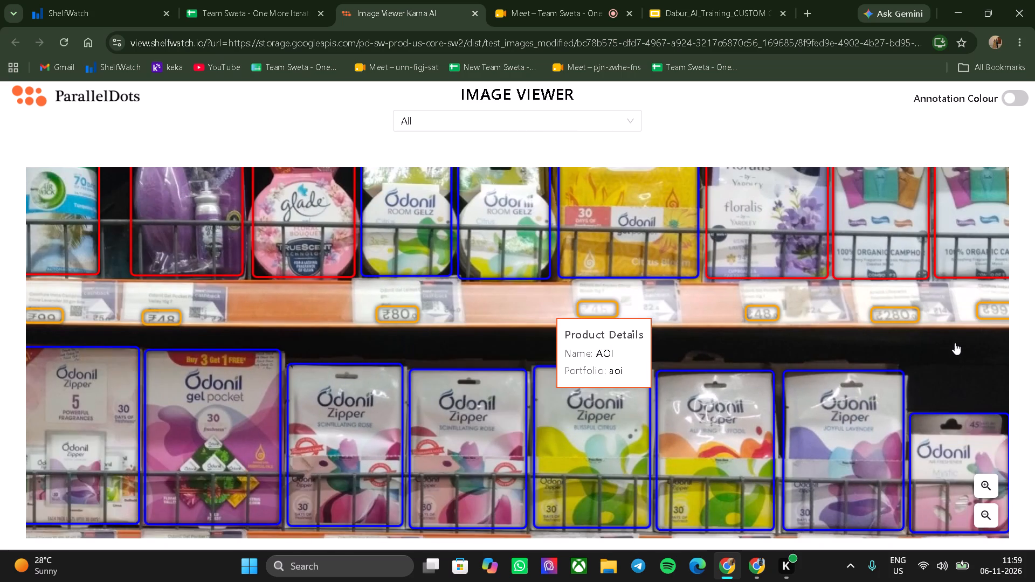
{"action": "scroll", "coordinate": [421, 308], "scroll_direction": "up", "scroll_amount": 5}
{"action": "scroll", "coordinate": [905, 337], "scroll_direction": "down", "scroll_amount": 5}
{"action": "scroll", "coordinate": [351, 301], "scroll_direction": "down", "scroll_amount": 4}
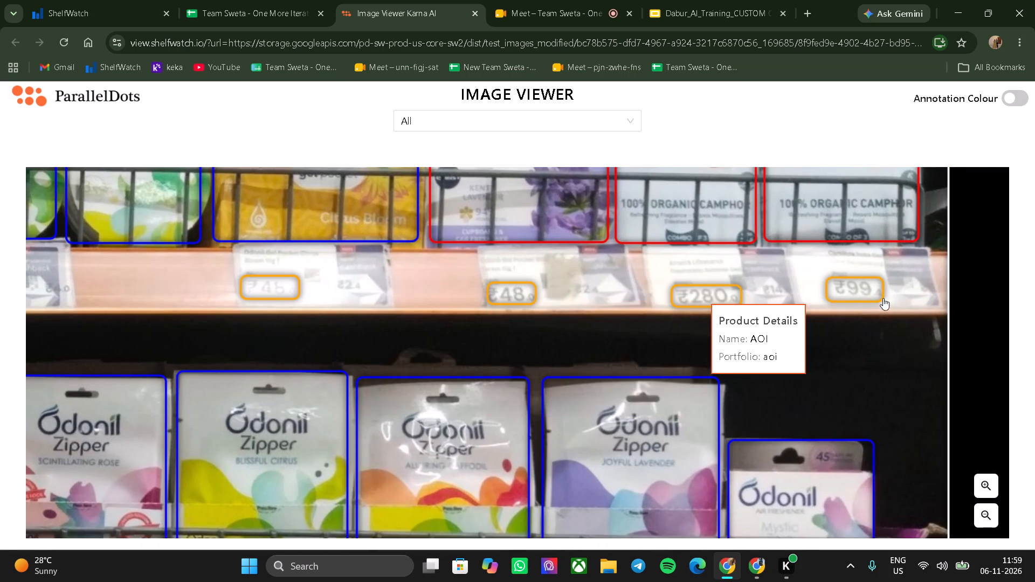
Check the sticker OCR labels on the right half of the top rail against the printed prices, from ₹65 back to ₹58.5.
{"action": "scroll", "coordinate": [859, 397], "scroll_direction": "up", "scroll_amount": 14}
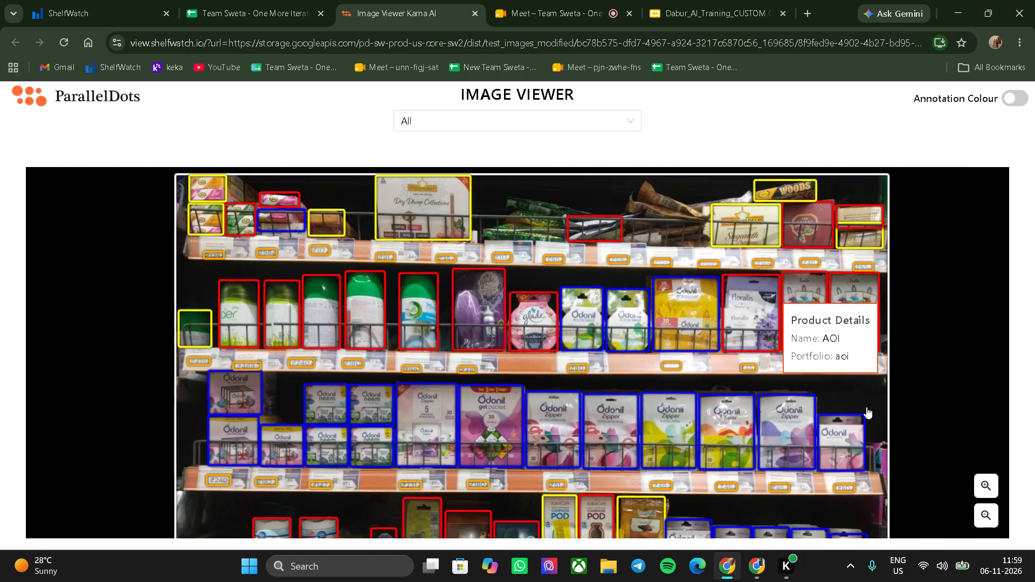
{"action": "scroll", "coordinate": [855, 214], "scroll_direction": "down", "scroll_amount": 10}
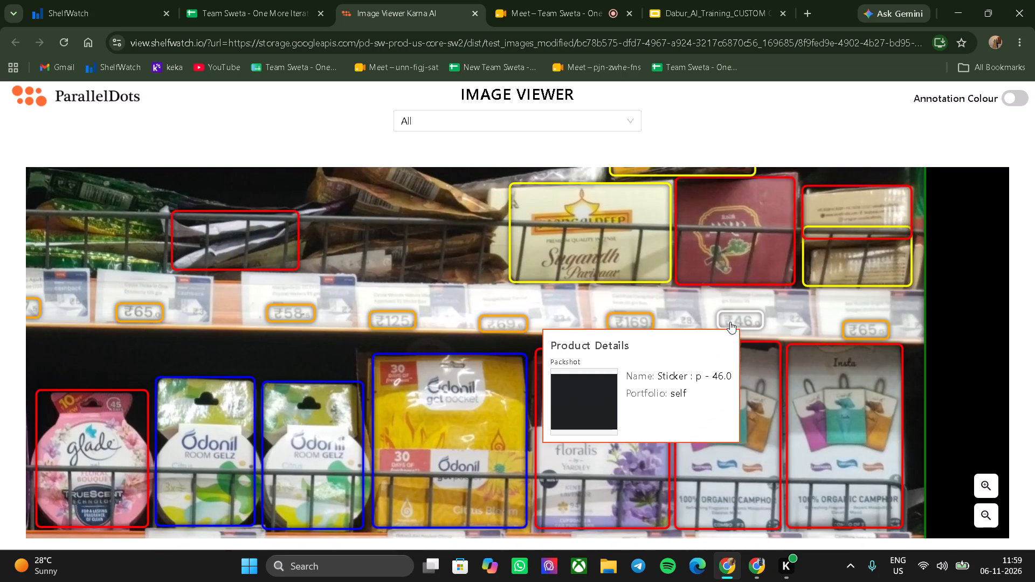
{"action": "scroll", "coordinate": [614, 294], "scroll_direction": "down", "scroll_amount": 4}
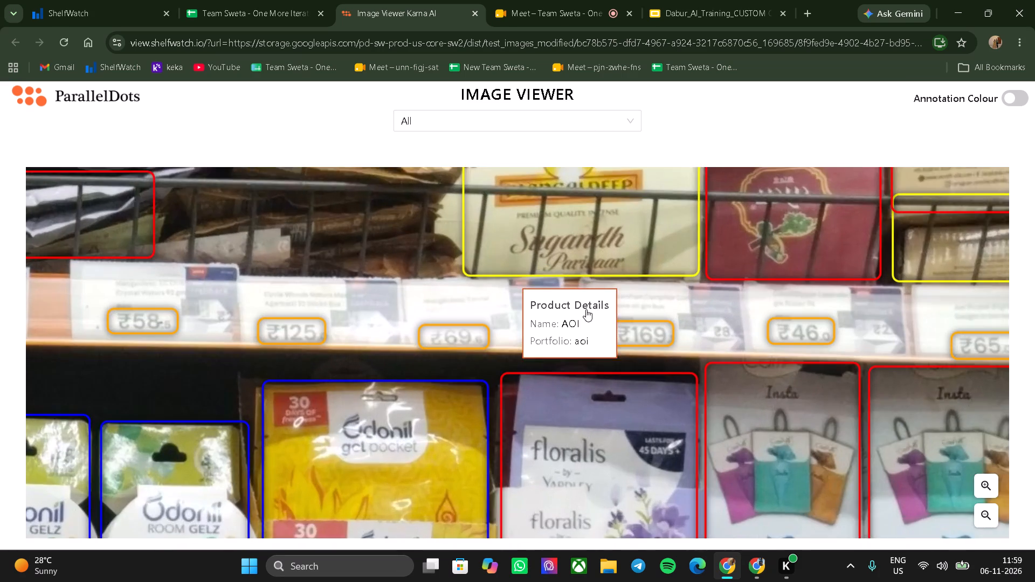
{"action": "scroll", "coordinate": [586, 309], "scroll_direction": "down", "scroll_amount": 4}
{"action": "scroll", "coordinate": [523, 371], "scroll_direction": "down", "scroll_amount": 1}
{"action": "scroll", "coordinate": [782, 340], "scroll_direction": "up", "scroll_amount": 6}
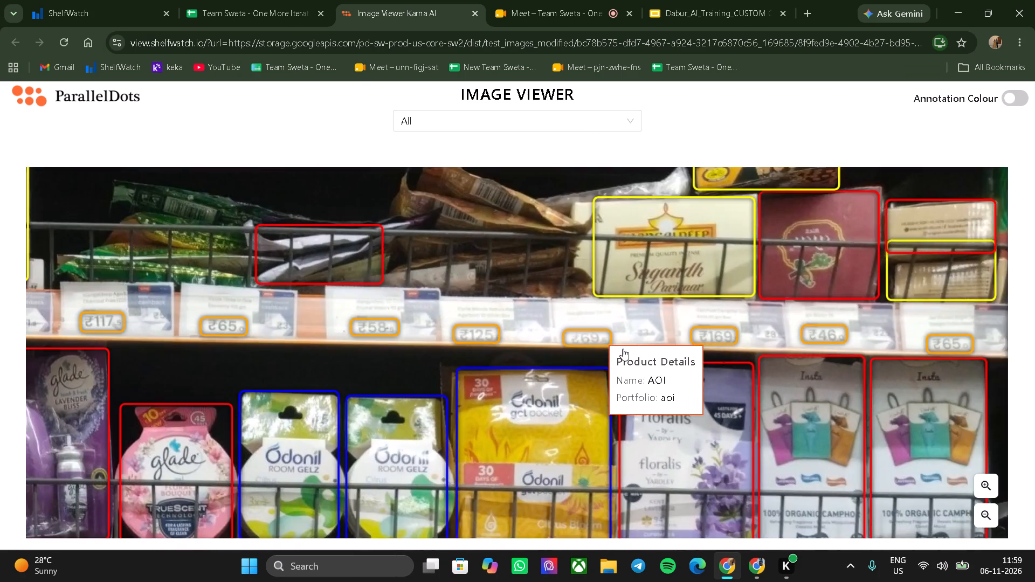
{"action": "scroll", "coordinate": [623, 349], "scroll_direction": "down", "scroll_amount": 8}
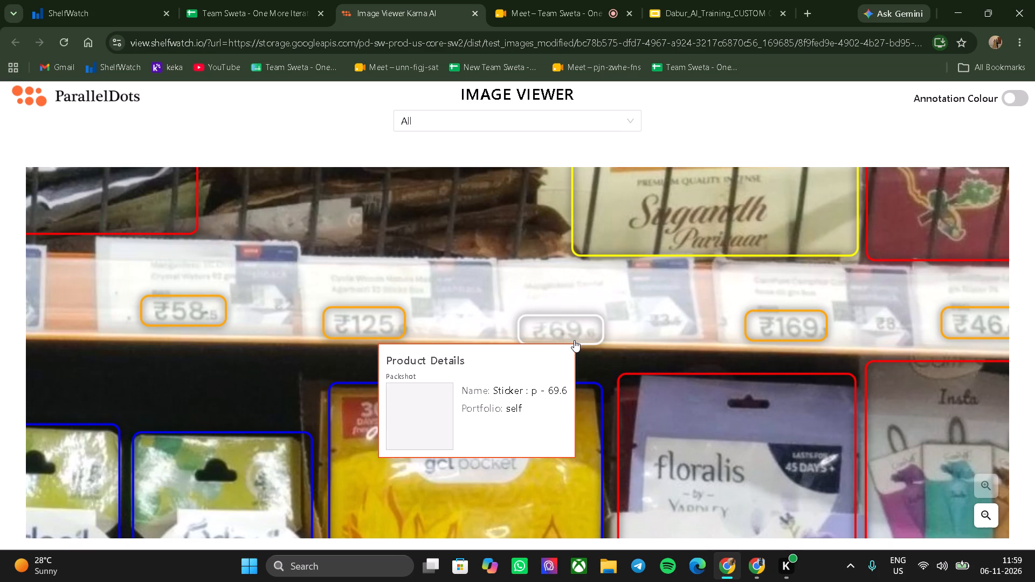
{"action": "scroll", "coordinate": [682, 314], "scroll_direction": "up", "scroll_amount": 10}
{"action": "scroll", "coordinate": [427, 335], "scroll_direction": "down", "scroll_amount": 5}
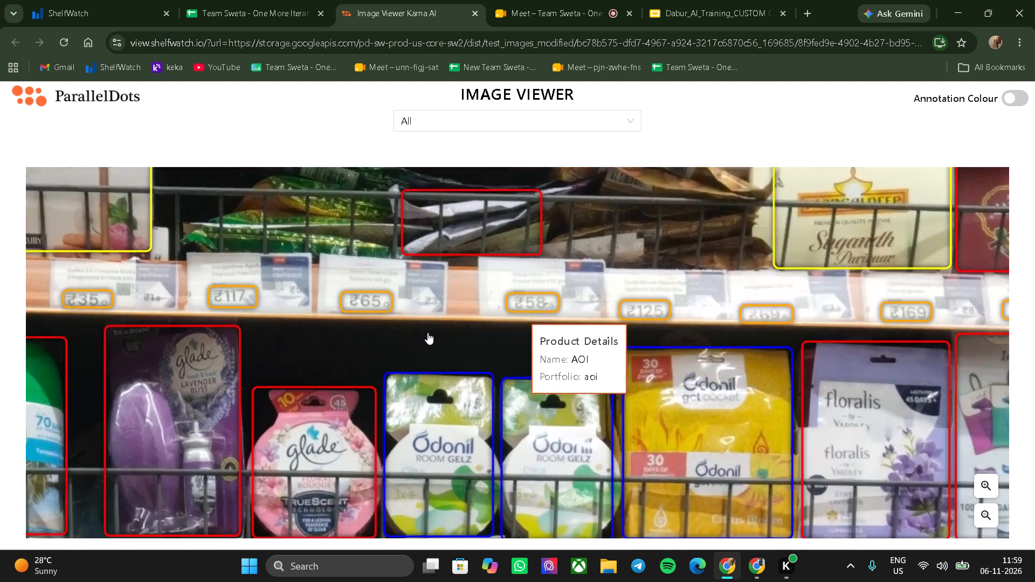
{"action": "scroll", "coordinate": [427, 332], "scroll_direction": "down", "scroll_amount": 2}
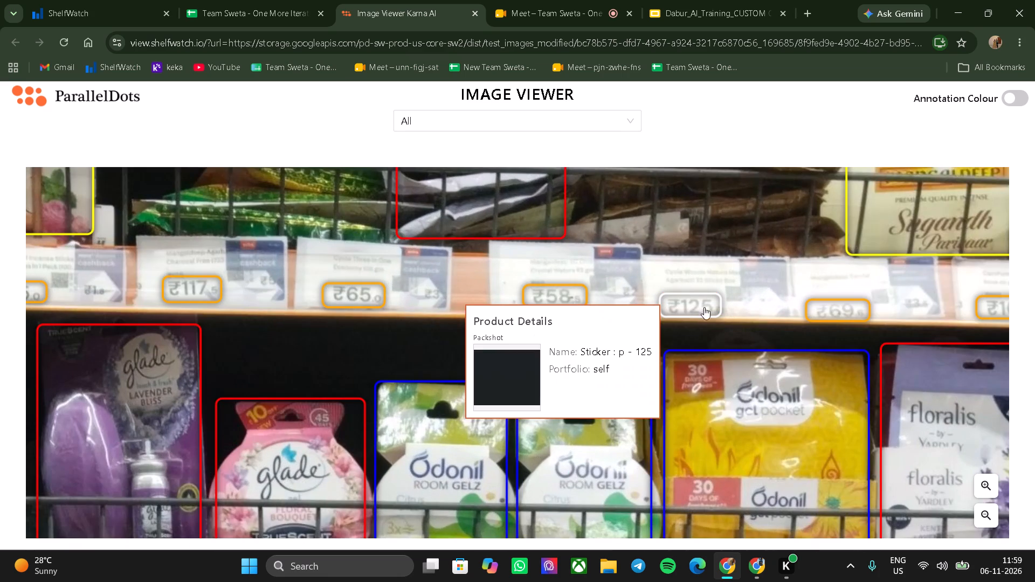
{"action": "scroll", "coordinate": [710, 308], "scroll_direction": "up", "scroll_amount": 6}
{"action": "scroll", "coordinate": [487, 323], "scroll_direction": "down", "scroll_amount": 9}
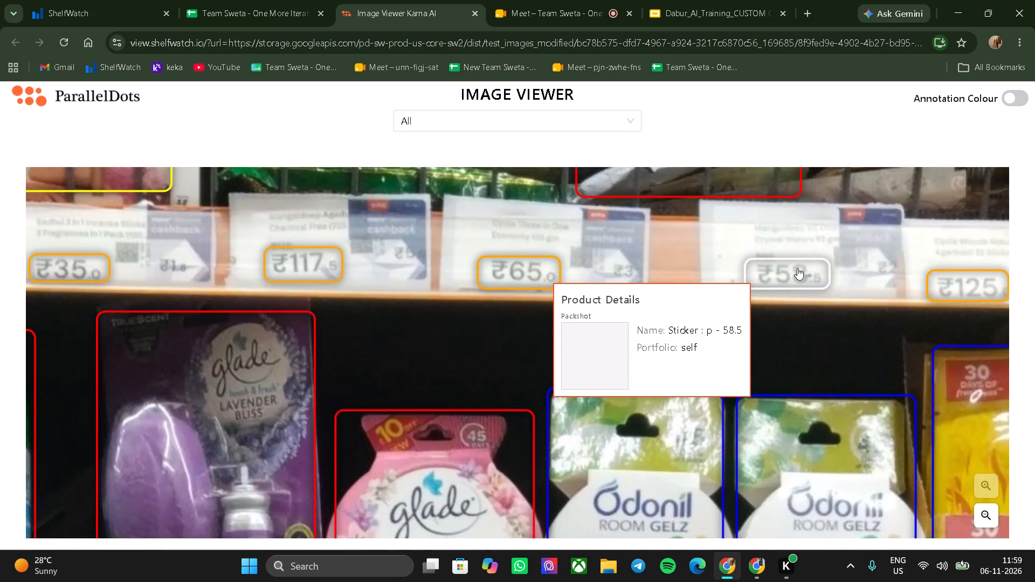
Check the sticker OCR labels on the left half of the top rail, from ₹65 back to ₹125 at the left end.
{"action": "scroll", "coordinate": [788, 275], "scroll_direction": "up", "scroll_amount": 5}
{"action": "scroll", "coordinate": [459, 297], "scroll_direction": "down", "scroll_amount": 5}
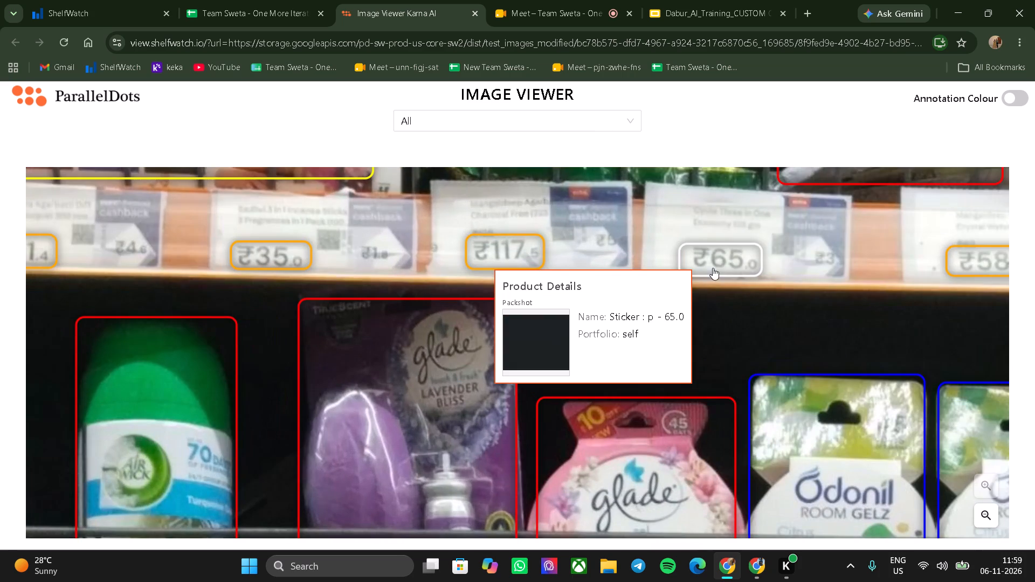
{"action": "scroll", "coordinate": [722, 267], "scroll_direction": "up", "scroll_amount": 5}
{"action": "scroll", "coordinate": [601, 258], "scroll_direction": "down", "scroll_amount": 3}
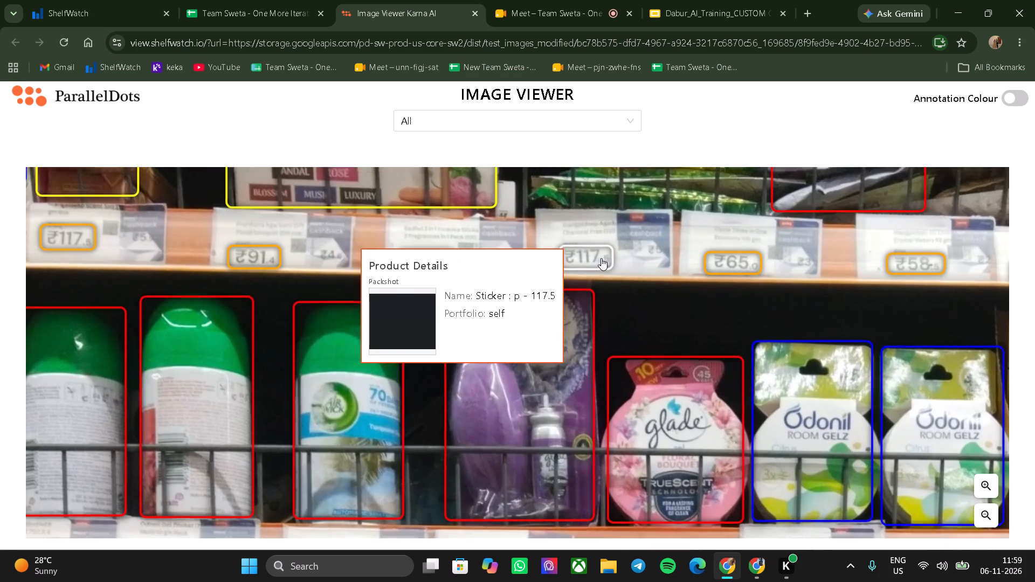
{"action": "scroll", "coordinate": [601, 258], "scroll_direction": "down", "scroll_amount": 2}
{"action": "scroll", "coordinate": [605, 258], "scroll_direction": "up", "scroll_amount": 11}
{"action": "scroll", "coordinate": [409, 239], "scroll_direction": "down", "scroll_amount": 11}
{"action": "scroll", "coordinate": [796, 322], "scroll_direction": "up", "scroll_amount": 3}
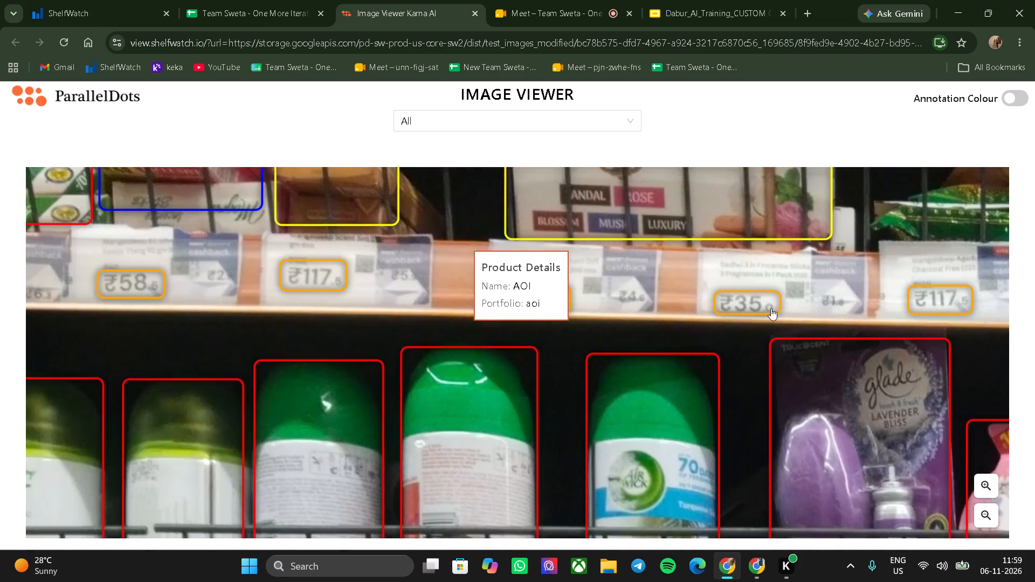
{"action": "scroll", "coordinate": [578, 299], "scroll_direction": "up", "scroll_amount": 4}
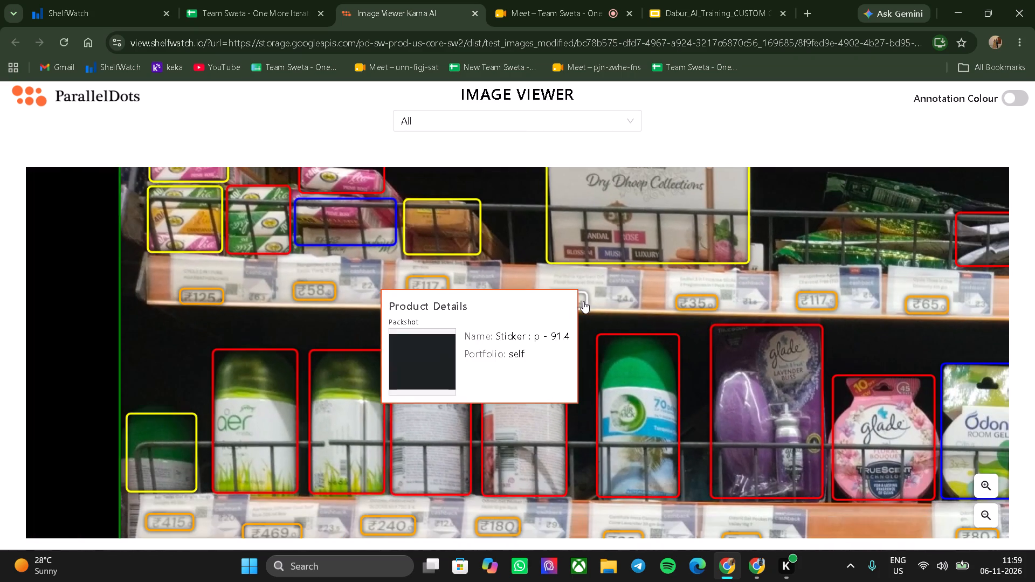
{"action": "scroll", "coordinate": [417, 284], "scroll_direction": "down", "scroll_amount": 9}
{"action": "scroll", "coordinate": [557, 265], "scroll_direction": "up", "scroll_amount": 4}
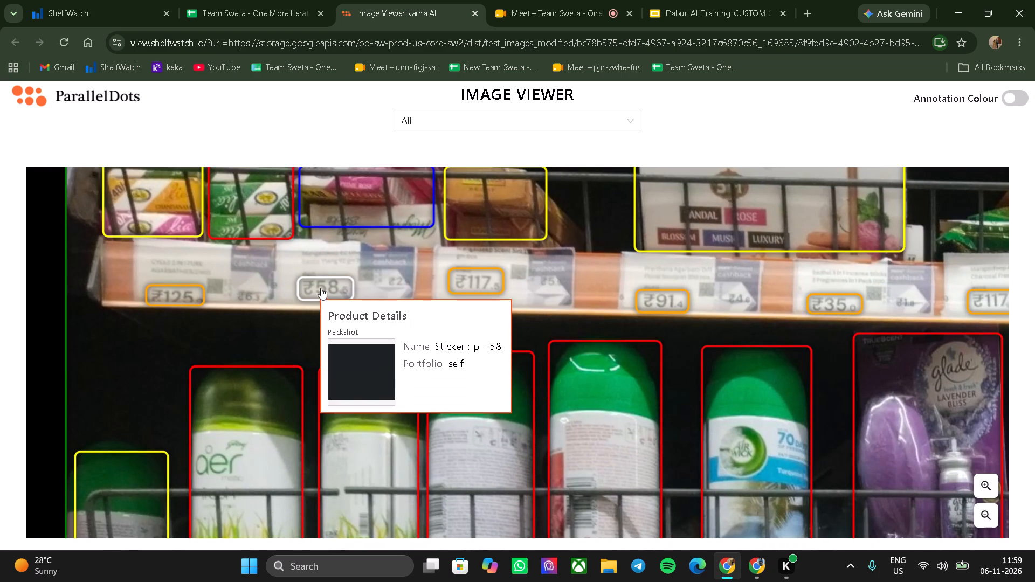
{"action": "scroll", "coordinate": [168, 301], "scroll_direction": "down", "scroll_amount": 6}
{"action": "scroll", "coordinate": [257, 201], "scroll_direction": "up", "scroll_amount": 7}
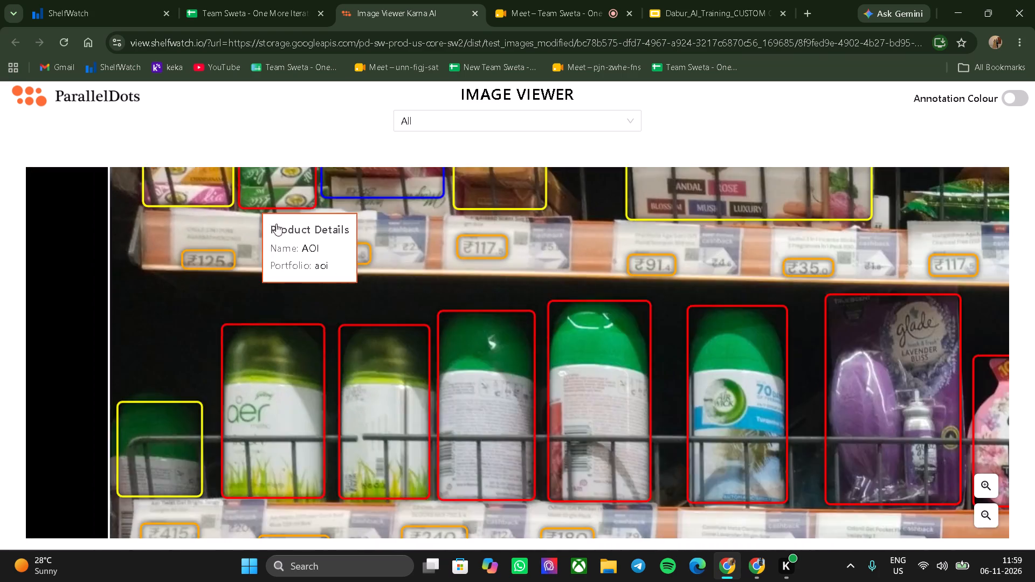
{"action": "scroll", "coordinate": [276, 224], "scroll_direction": "up", "scroll_amount": 7}
{"action": "scroll", "coordinate": [219, 250], "scroll_direction": "up", "scroll_amount": 7}
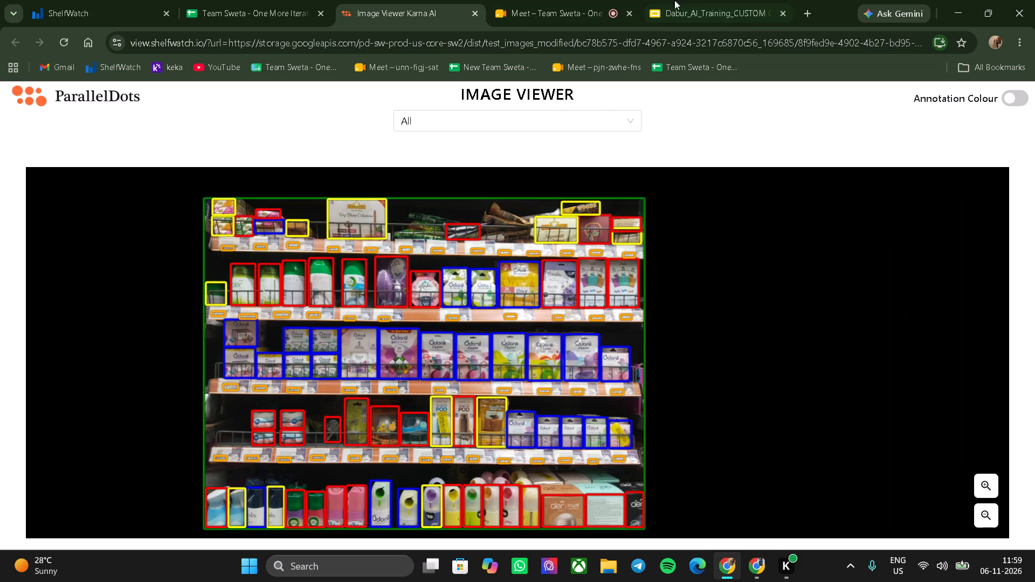
Return to the Dabur Sticker Qc-6 Nov sheet in the One More Iteration 2026 spreadsheet.
{"action": "left_click", "coordinate": [222, 8]}
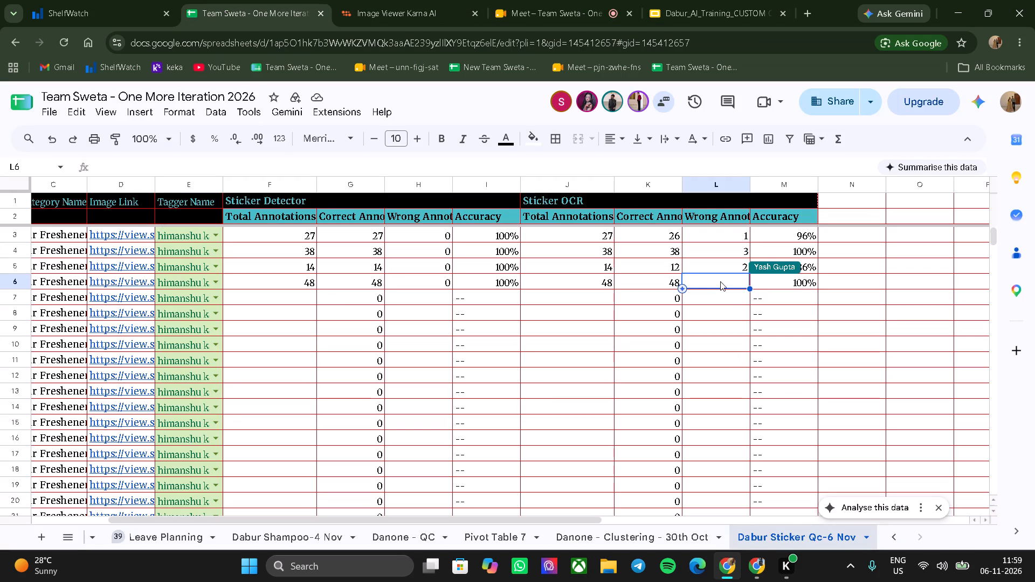
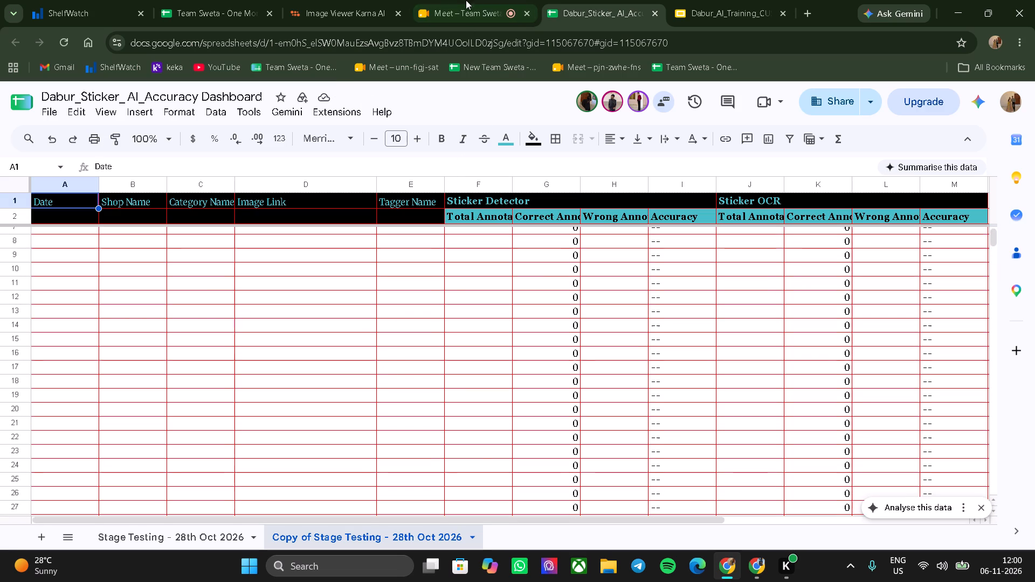
Examine the annotation rows of the copied Stage Testing sheet in the Dabur sticker accuracy dashboard.
{"action": "scroll", "coordinate": [457, 577], "scroll_direction": "down", "scroll_amount": 6}
{"action": "scroll", "coordinate": [447, 543], "scroll_direction": "up", "scroll_amount": 5}
{"action": "scroll", "coordinate": [501, 412], "scroll_direction": "down", "scroll_amount": 5}
{"action": "scroll", "coordinate": [495, 429], "scroll_direction": "up", "scroll_amount": 14}
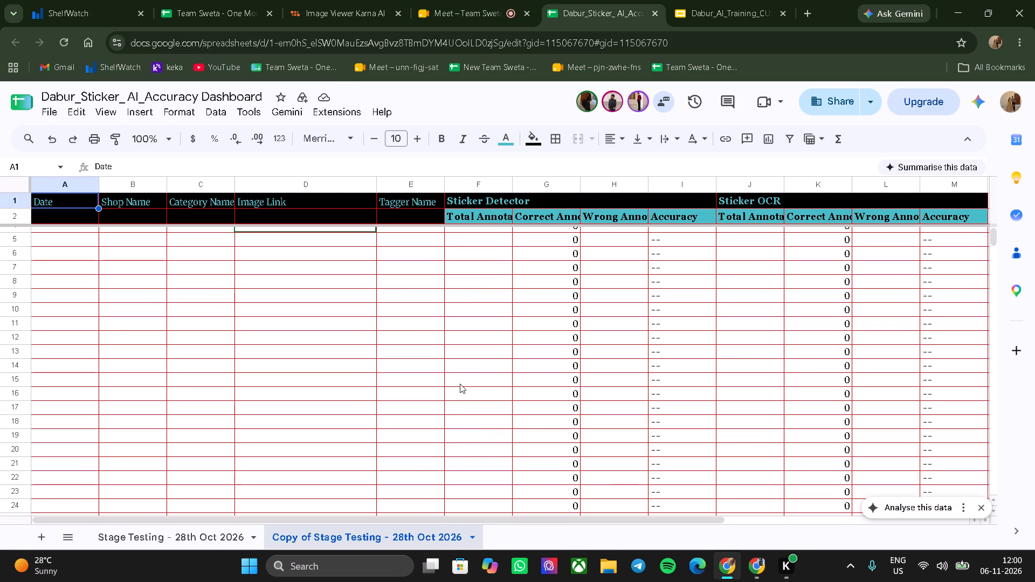
{"action": "scroll", "coordinate": [1034, 325], "scroll_direction": "up", "scroll_amount": 2}
{"action": "scroll", "coordinate": [580, 354], "scroll_direction": "up", "scroll_amount": 1}
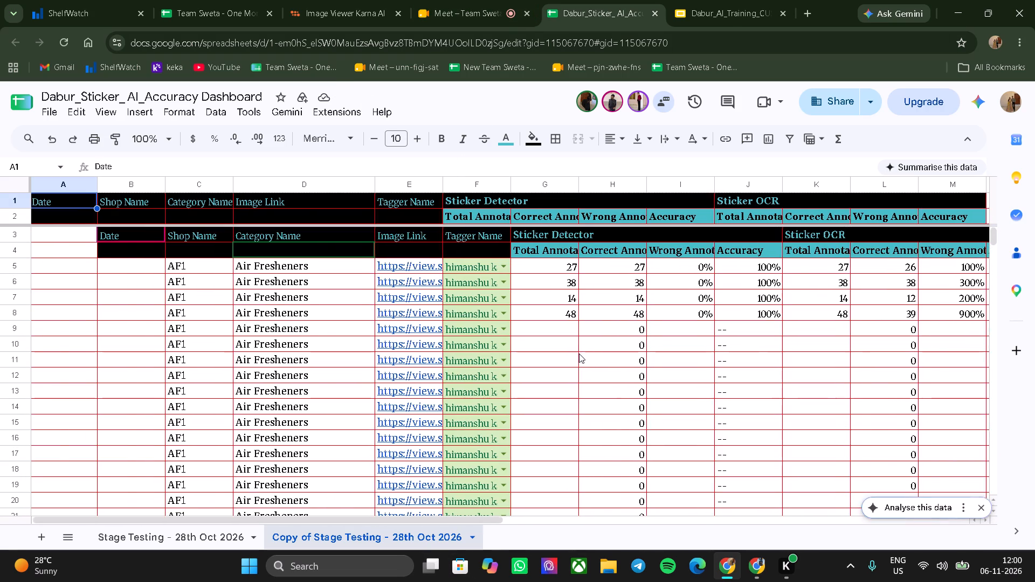
{"action": "scroll", "coordinate": [579, 354], "scroll_direction": "up", "scroll_amount": 2}
{"action": "scroll", "coordinate": [467, 341], "scroll_direction": "down", "scroll_amount": 5}
{"action": "scroll", "coordinate": [411, 313], "scroll_direction": "up", "scroll_amount": 1}
{"action": "scroll", "coordinate": [409, 312], "scroll_direction": "down", "scroll_amount": 1}
{"action": "scroll", "coordinate": [408, 312], "scroll_direction": "up", "scroll_amount": 1}
{"action": "scroll", "coordinate": [408, 312], "scroll_direction": "down", "scroll_amount": 2}
{"action": "scroll", "coordinate": [408, 312], "scroll_direction": "up", "scroll_amount": 1}
{"action": "scroll", "coordinate": [408, 312], "scroll_direction": "down", "scroll_amount": 2}
{"action": "scroll", "coordinate": [407, 311], "scroll_direction": "up", "scroll_amount": 1}
{"action": "scroll", "coordinate": [407, 311], "scroll_direction": "down", "scroll_amount": 2}
{"action": "scroll", "coordinate": [405, 310], "scroll_direction": "up", "scroll_amount": 1}
{"action": "scroll", "coordinate": [405, 310], "scroll_direction": "down", "scroll_amount": 1}
{"action": "scroll", "coordinate": [405, 310], "scroll_direction": "up", "scroll_amount": 1}
{"action": "scroll", "coordinate": [404, 309], "scroll_direction": "down", "scroll_amount": 17}
{"action": "scroll", "coordinate": [401, 292], "scroll_direction": "up", "scroll_amount": 8}
{"action": "scroll", "coordinate": [320, 162], "scroll_direction": "up", "scroll_amount": 7}
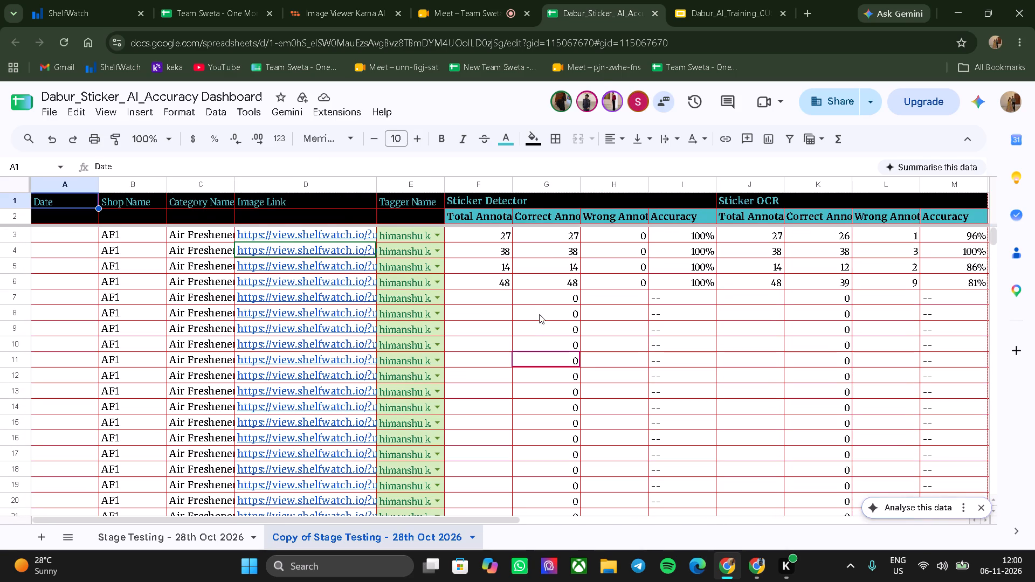
Compare the Sticker Detector and Sticker OCR rows in the Dabur Sticker Qc-6 Nov sheet with those in the dashboard copy.
{"action": "left_click", "coordinate": [203, 20]}
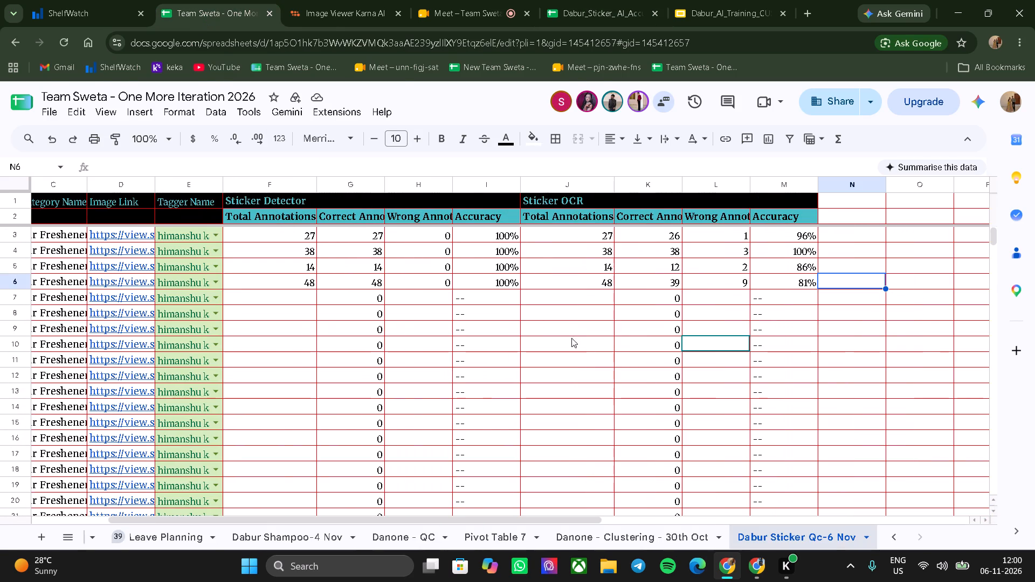
{"action": "scroll", "coordinate": [540, 295], "scroll_direction": "up", "scroll_amount": 1}
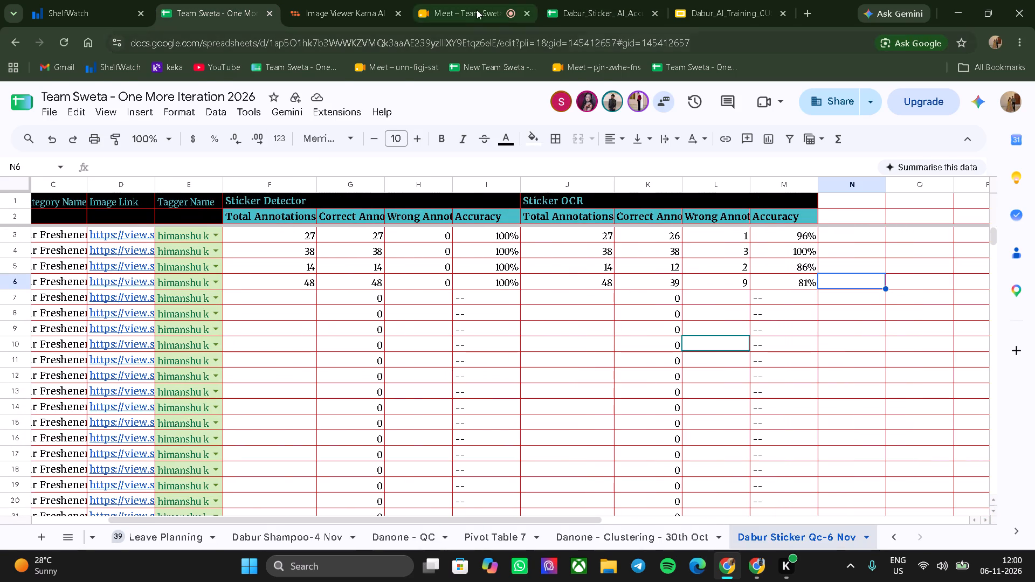
{"action": "left_click", "coordinate": [607, 19]}
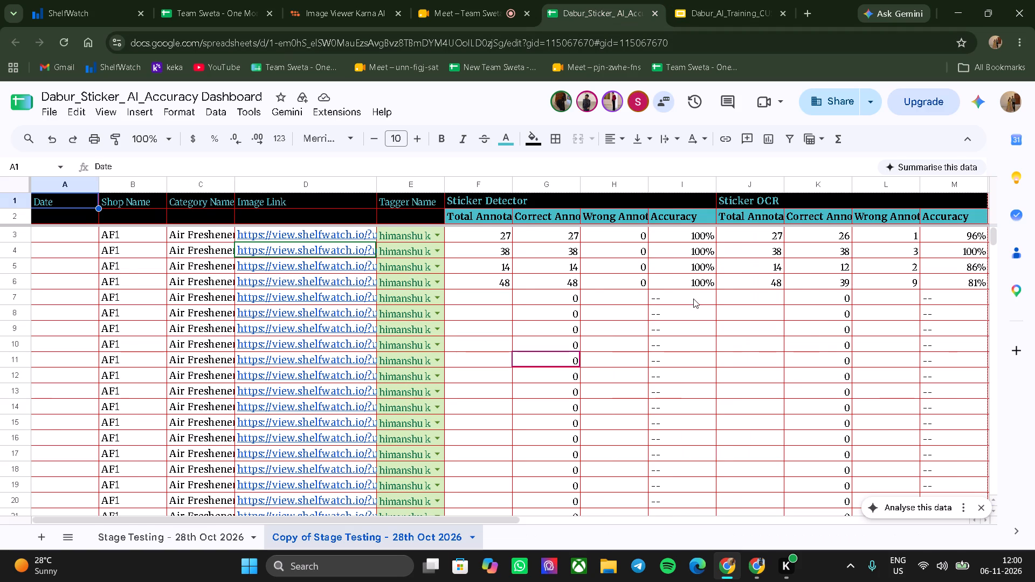
{"action": "scroll", "coordinate": [693, 299], "scroll_direction": "left", "scroll_amount": 1}
{"action": "left_click", "coordinate": [188, 13]}
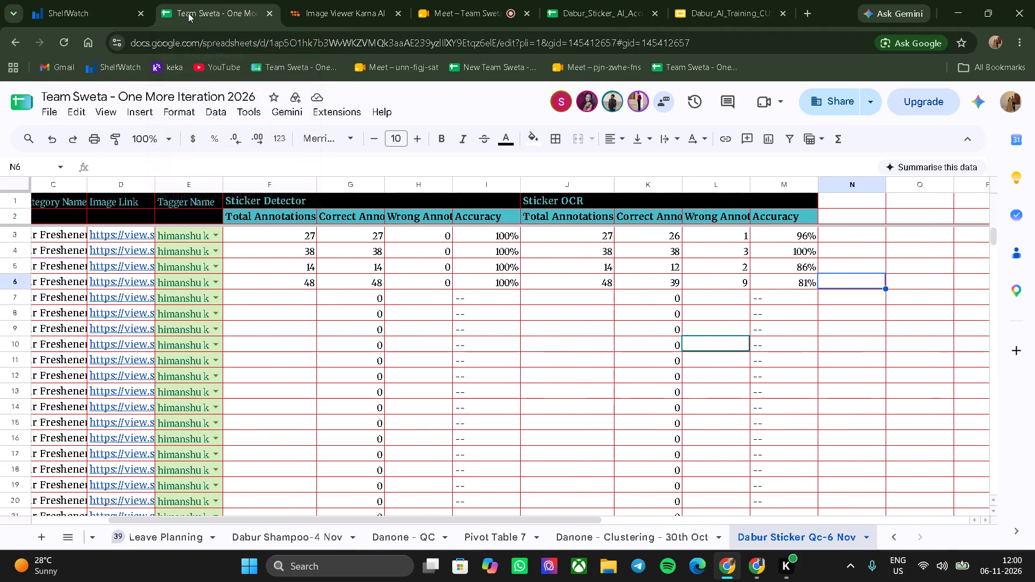
Close the Team Sweta - One More Iteration 2026 spreadsheet.
{"action": "left_click", "coordinate": [272, 15]}
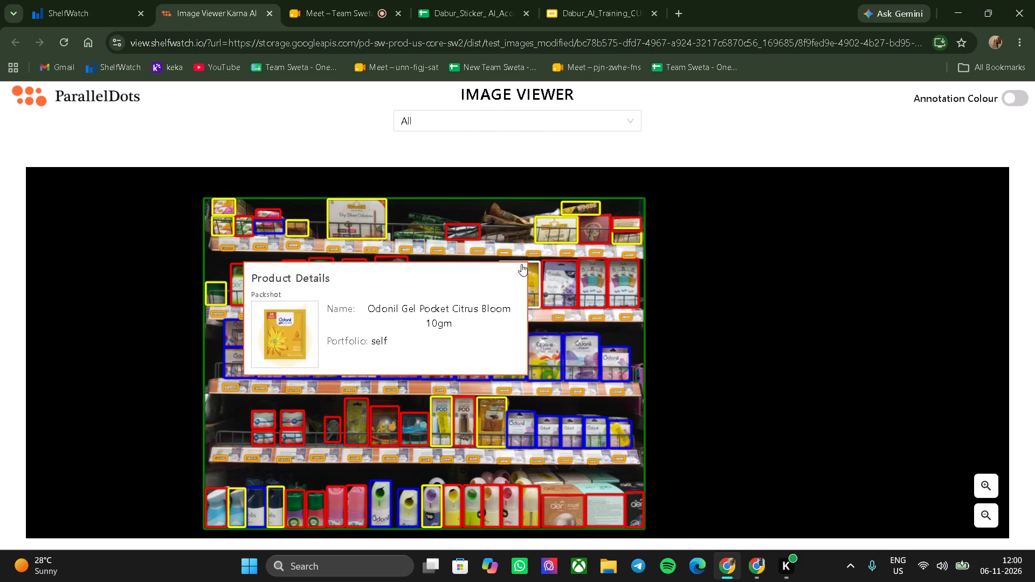
Review the detector and OCR columns in the Dabur sticker accuracy dashboard once more and close that spreadsheet.
{"action": "left_click", "coordinate": [550, 20]}
{"action": "scroll", "coordinate": [637, 335], "scroll_direction": "up", "scroll_amount": 2}
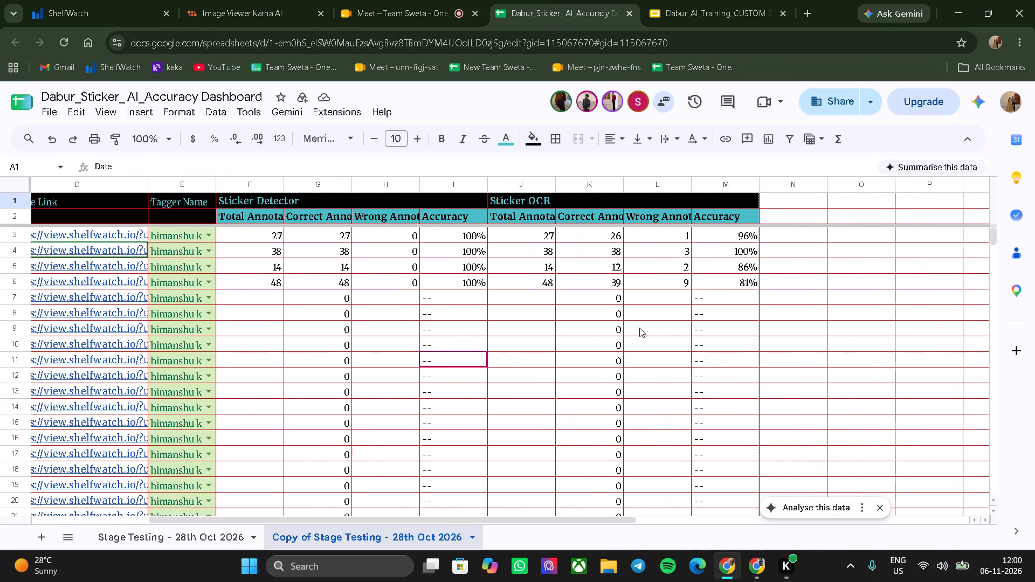
{"action": "scroll", "coordinate": [629, 329], "scroll_direction": "right", "scroll_amount": 6}
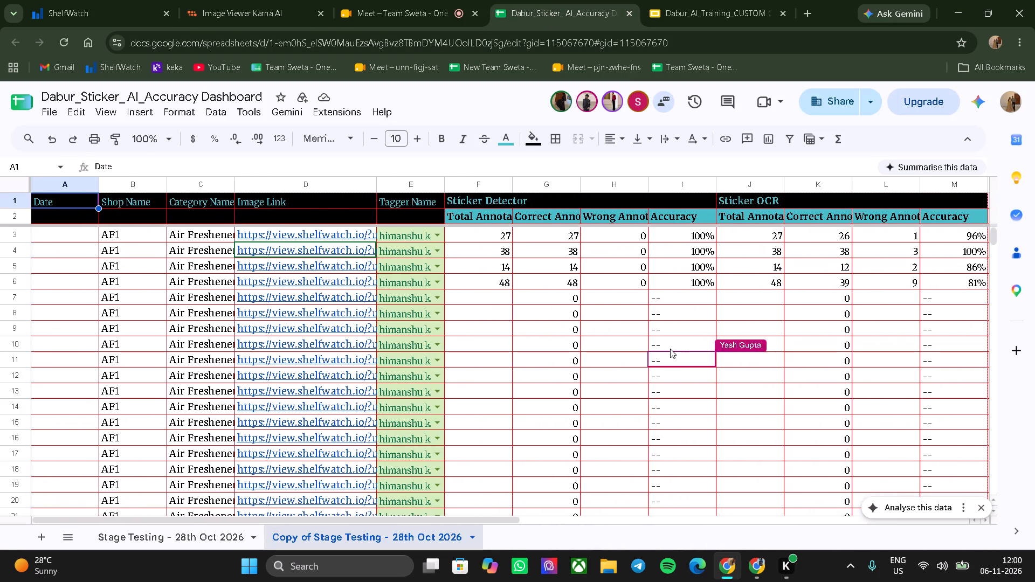
{"action": "left_click", "coordinate": [628, 10]}
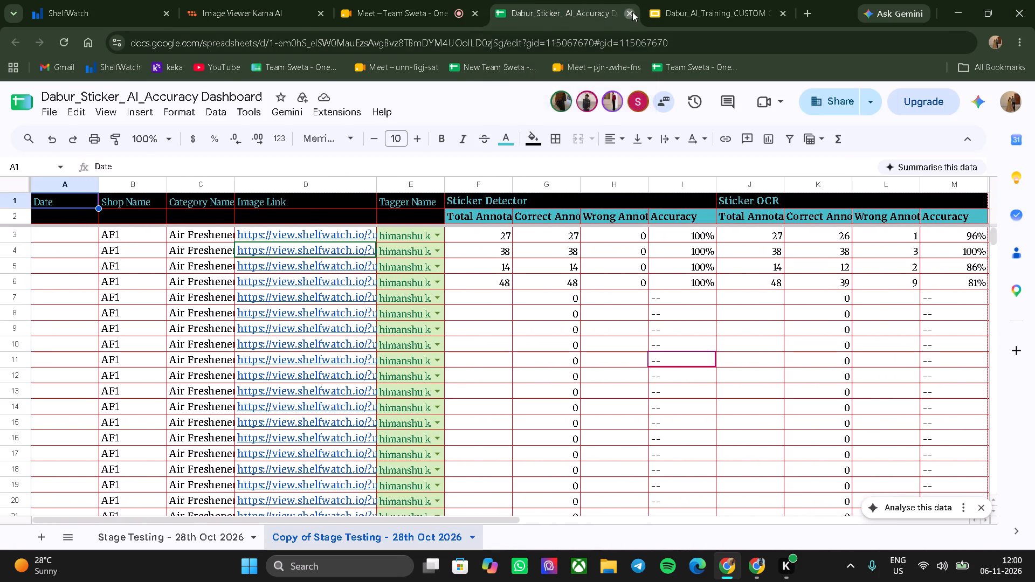
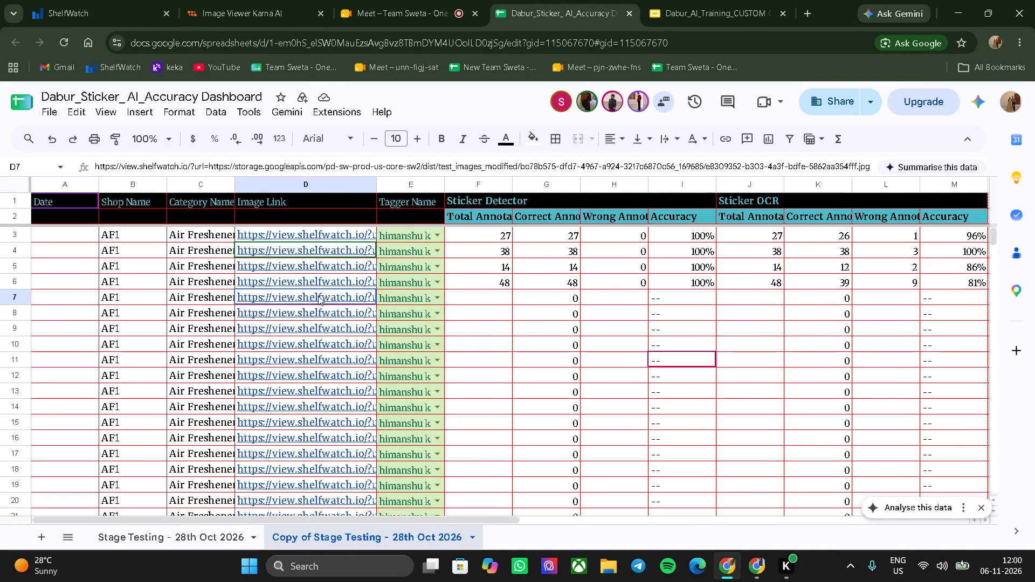
Open the shelf image linked in row 7 and examine which price stickers on its shelves are annotated.
{"action": "left_click", "coordinate": [323, 325]}
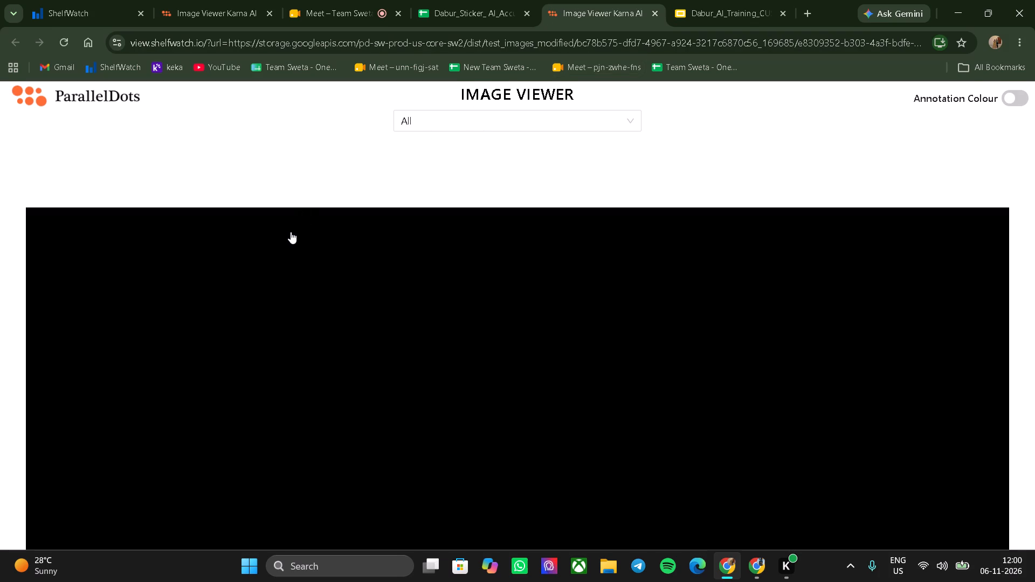
{"action": "scroll", "coordinate": [303, 245], "scroll_direction": "up", "scroll_amount": 2}
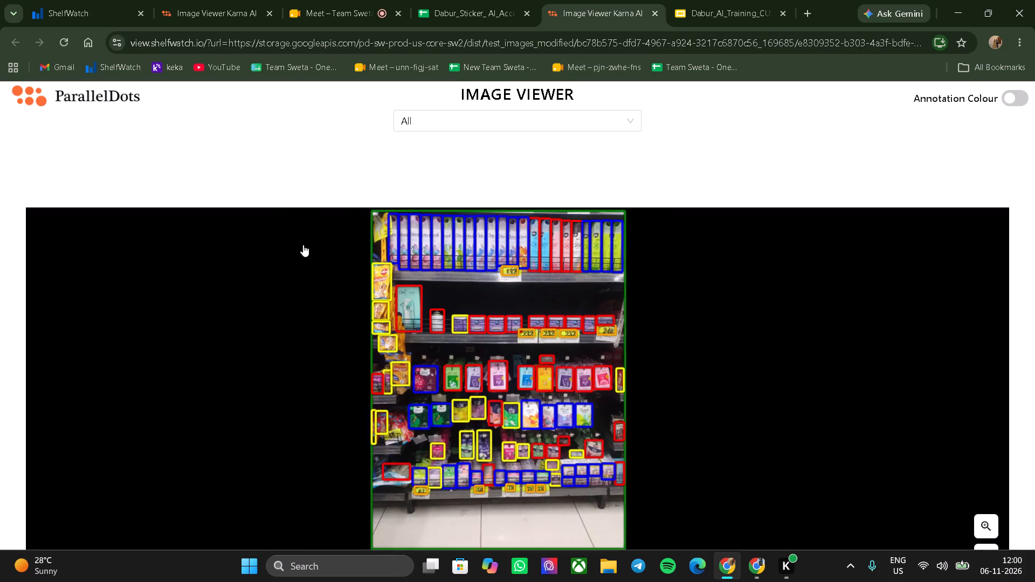
{"action": "scroll", "coordinate": [303, 245], "scroll_direction": "up", "scroll_amount": 2}
{"action": "scroll", "coordinate": [458, 251], "scroll_direction": "down", "scroll_amount": 10}
{"action": "scroll", "coordinate": [499, 229], "scroll_direction": "up", "scroll_amount": 4}
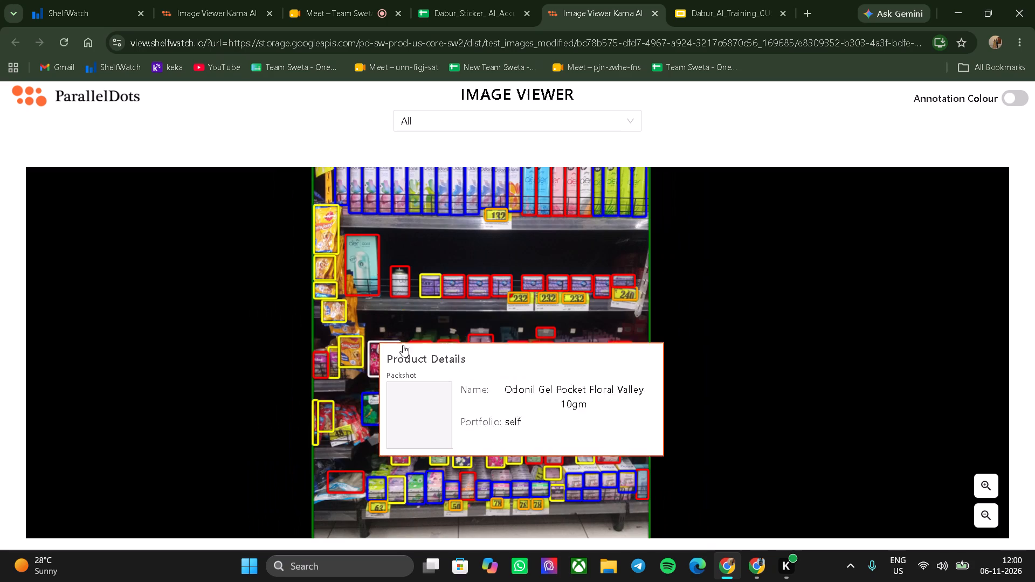
{"action": "scroll", "coordinate": [618, 300], "scroll_direction": "down", "scroll_amount": 3}
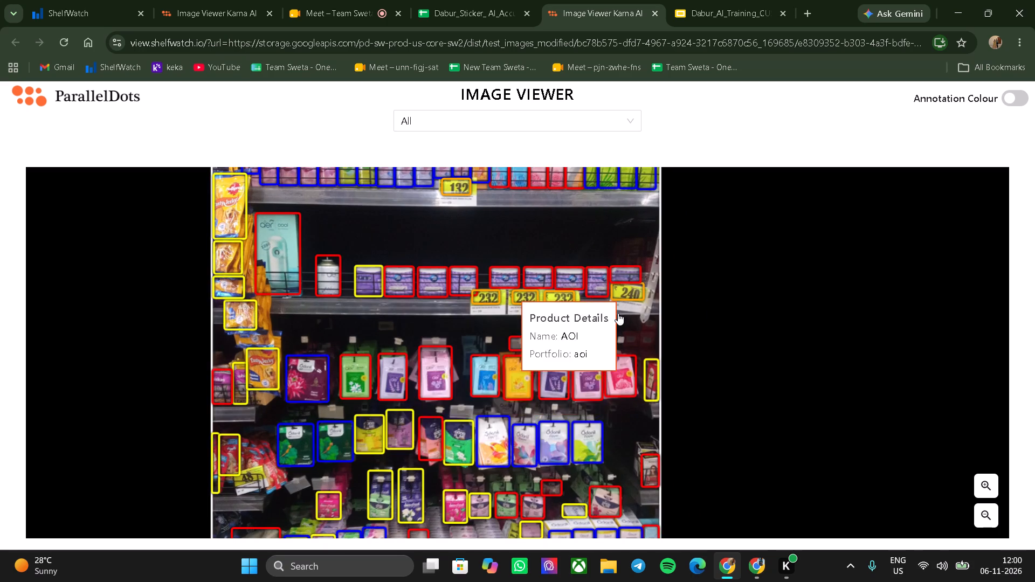
{"action": "scroll", "coordinate": [620, 397], "scroll_direction": "up", "scroll_amount": 6}
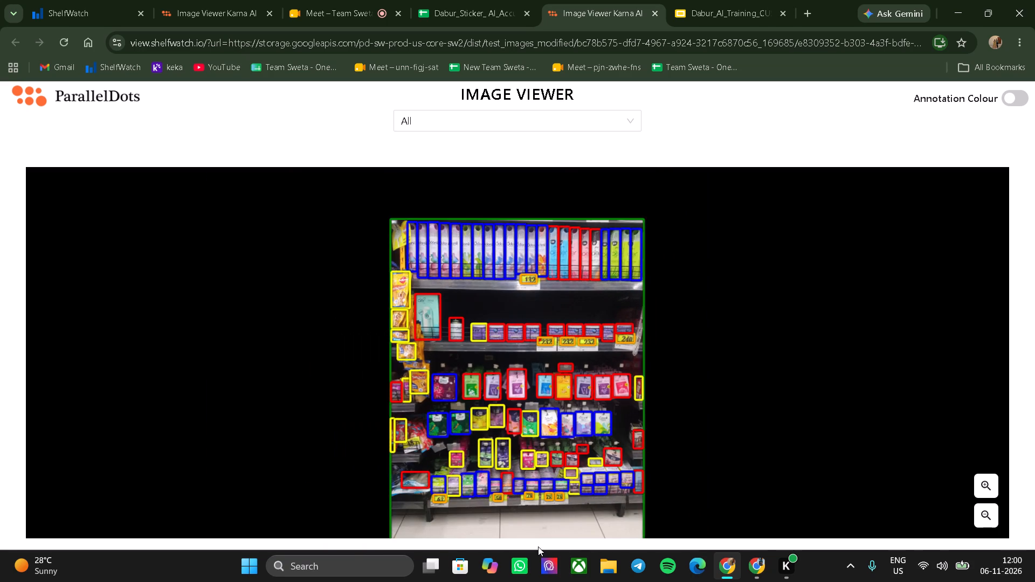
{"action": "scroll", "coordinate": [535, 512], "scroll_direction": "down", "scroll_amount": 10}
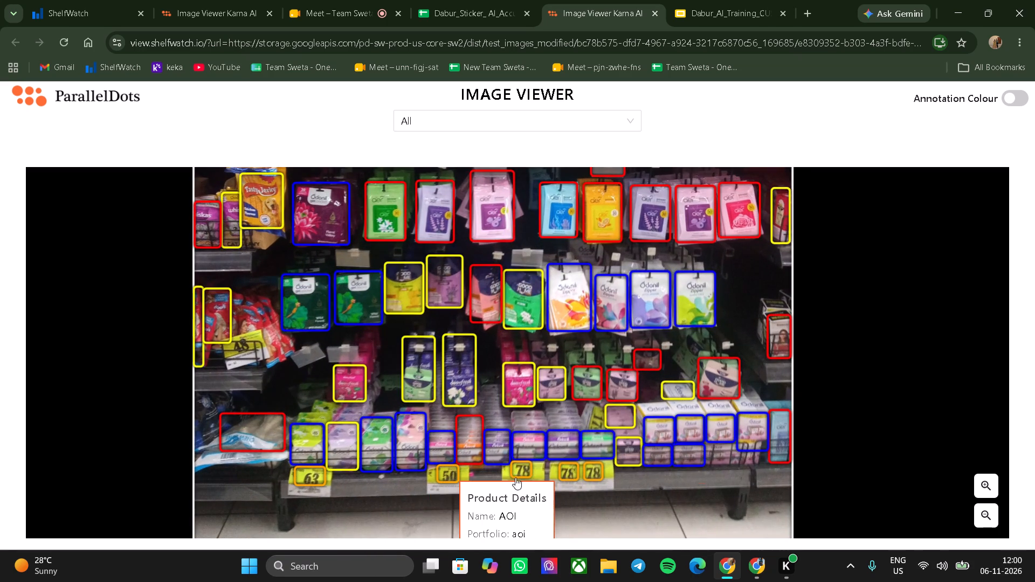
{"action": "scroll", "coordinate": [285, 502], "scroll_direction": "up", "scroll_amount": 7}
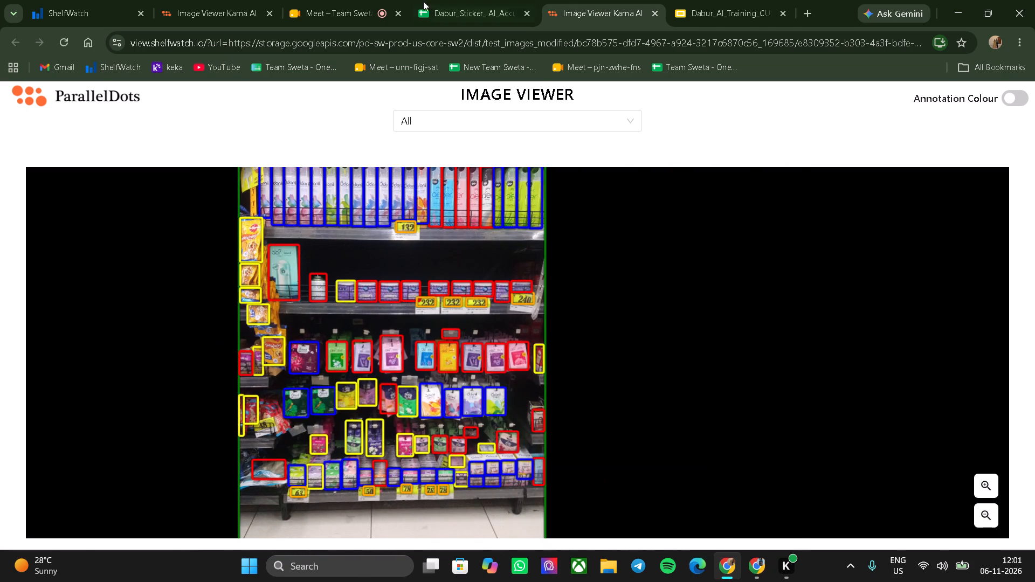
In the accuracy dashboard, enter 10 as the Sticker Detector total annotations for row 7.
{"action": "left_click", "coordinate": [463, 16]}
{"action": "left_click", "coordinate": [485, 301]}
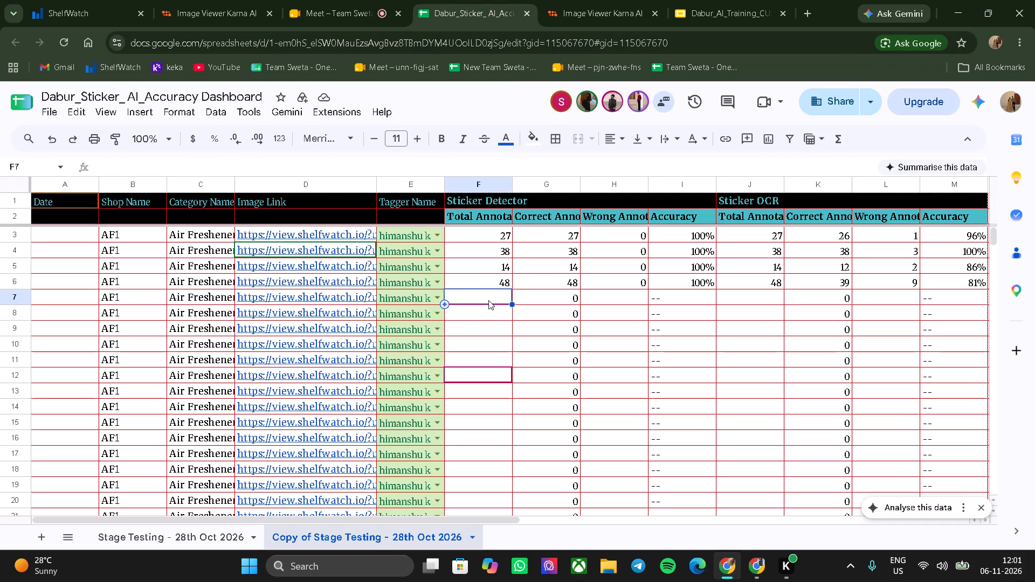
{"action": "key", "text": "1"}
{"action": "key", "text": "0"}
{"action": "left_click", "coordinate": [808, 321]}
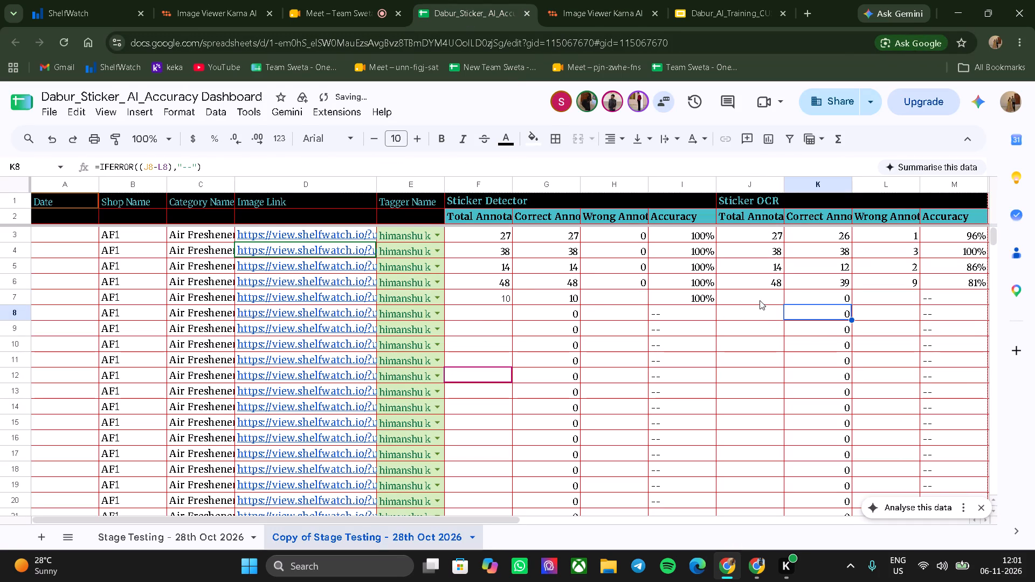
Enter 10 as the Sticker OCR total annotations for row 7.
{"action": "left_click", "coordinate": [746, 302]}
{"action": "key", "text": "1"}
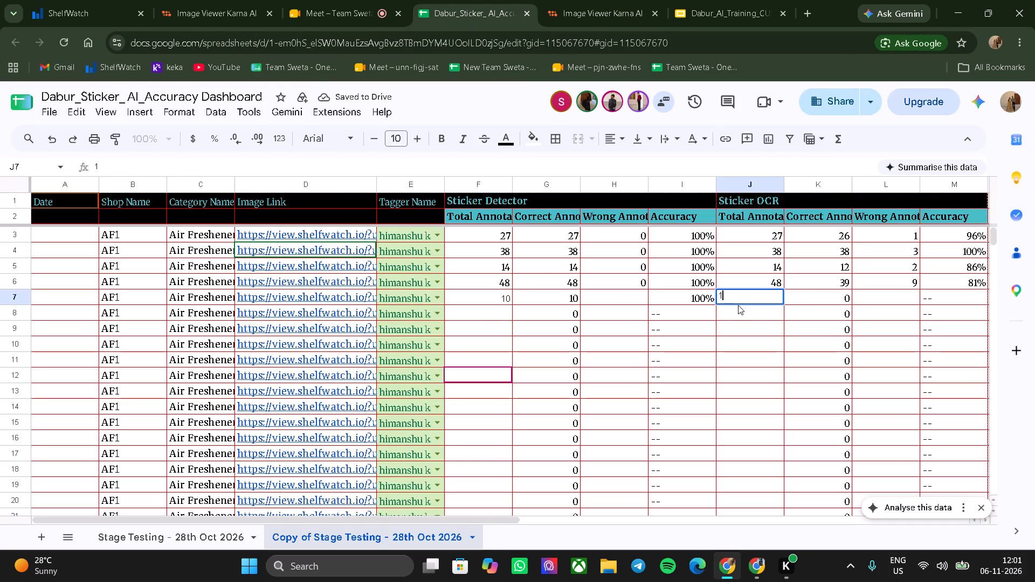
{"action": "key", "text": "BackSpace"}
{"action": "key", "text": "BackSpace"}
{"action": "key", "text": "1"}
{"action": "key", "text": "0"}
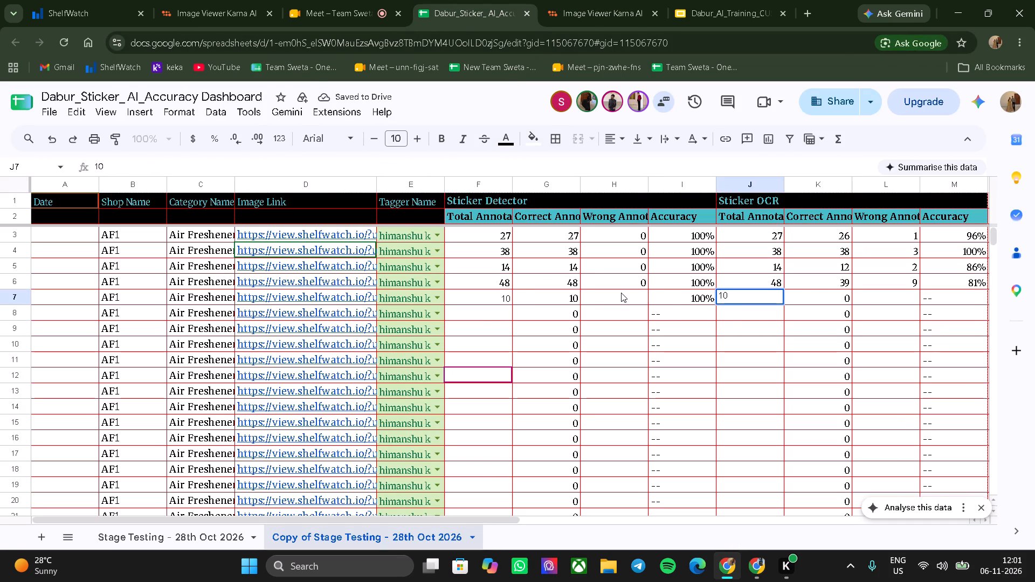
{"action": "left_click", "coordinate": [621, 294]}
{"action": "left_click", "coordinate": [500, 300]}
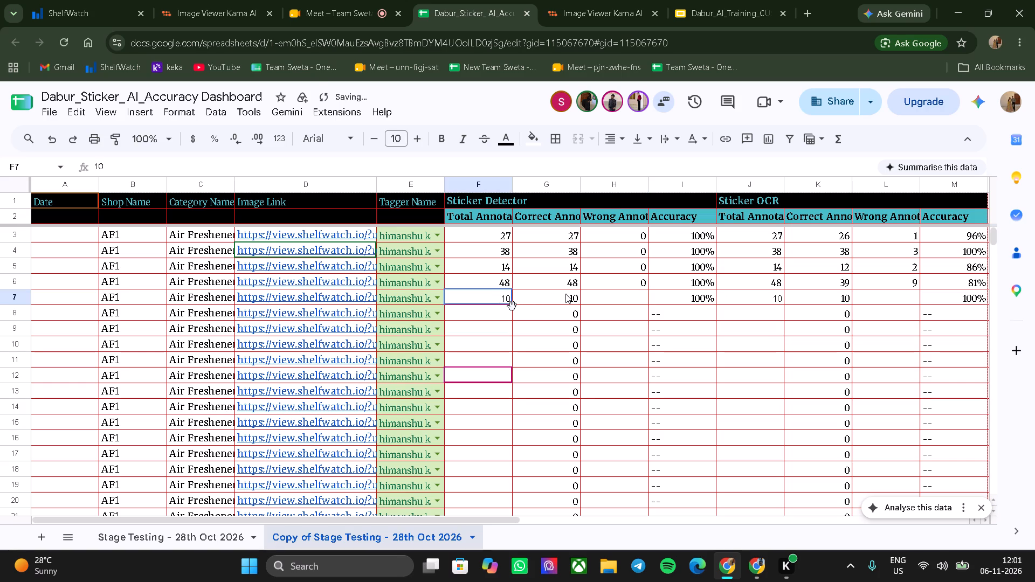
{"action": "left_click", "coordinate": [611, 294]}
{"action": "scroll", "coordinate": [643, 300], "scroll_direction": "left", "scroll_amount": 1}
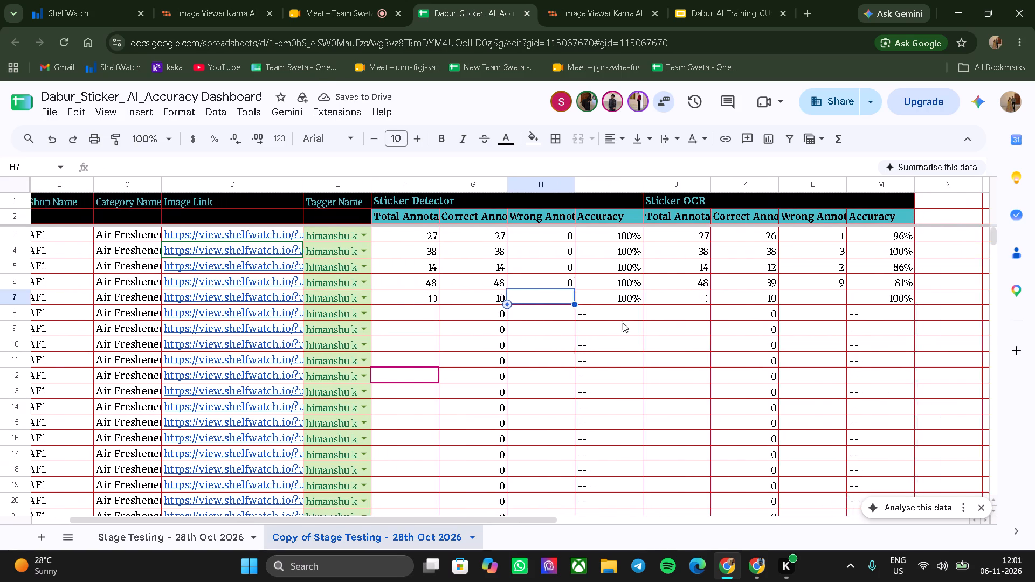
{"action": "scroll", "coordinate": [623, 323], "scroll_direction": "left", "scroll_amount": 1}
Back in the row 7 shelf image, check the OCR labels of the 132, 232 and 240 price stickers against their printed prices.
{"action": "left_click", "coordinate": [602, 13]}
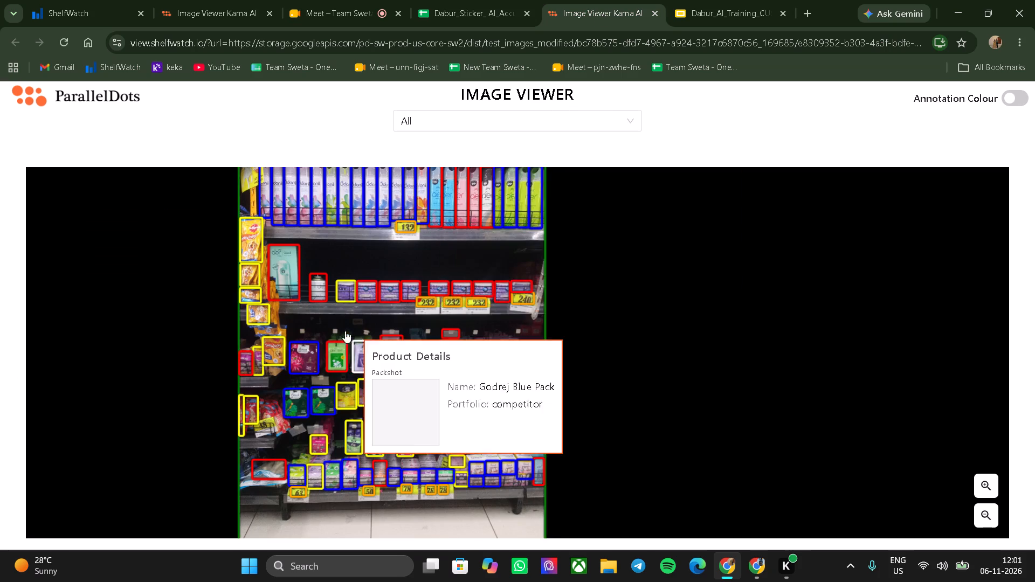
{"action": "scroll", "coordinate": [377, 217], "scroll_direction": "up", "scroll_amount": 6}
{"action": "scroll", "coordinate": [392, 234], "scroll_direction": "down", "scroll_amount": 19}
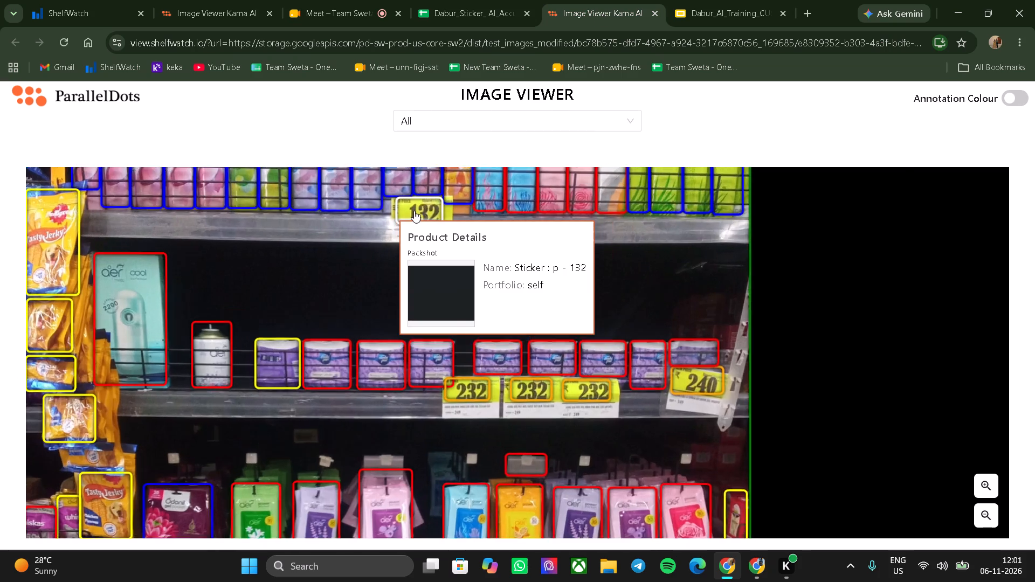
{"action": "scroll", "coordinate": [414, 211], "scroll_direction": "down", "scroll_amount": 9}
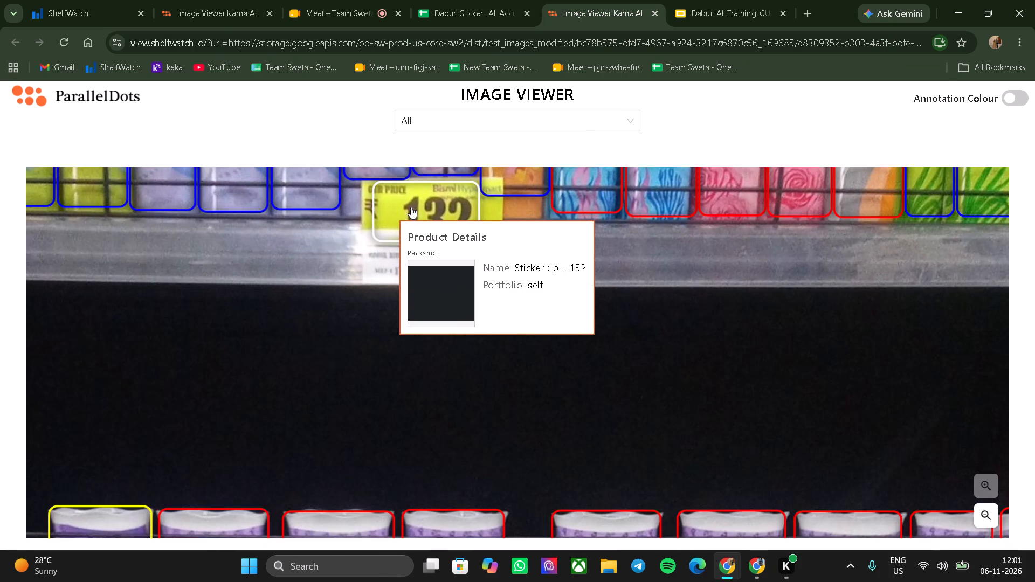
{"action": "scroll", "coordinate": [396, 207], "scroll_direction": "up", "scroll_amount": 16}
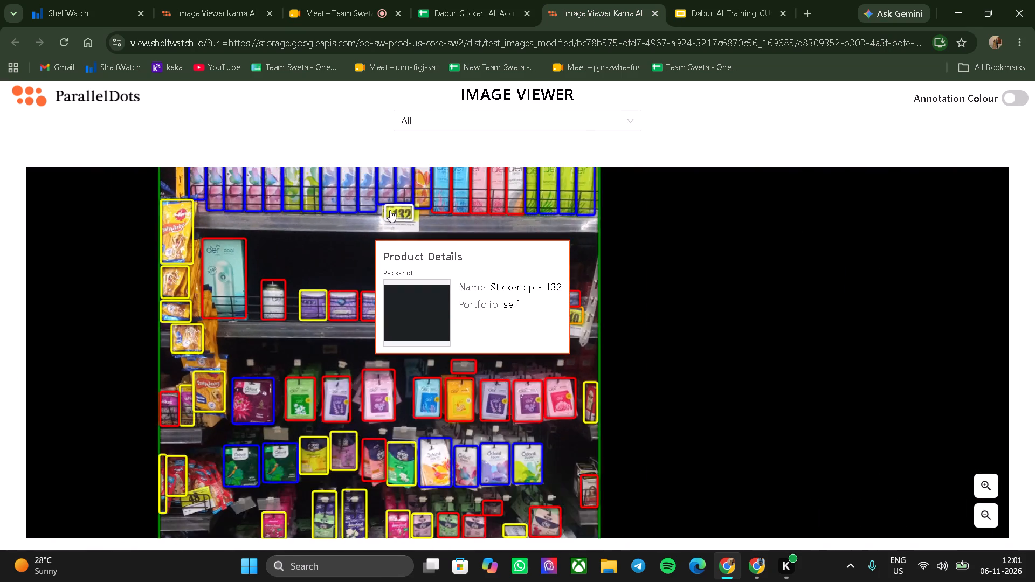
{"action": "scroll", "coordinate": [410, 339], "scroll_direction": "down", "scroll_amount": 12}
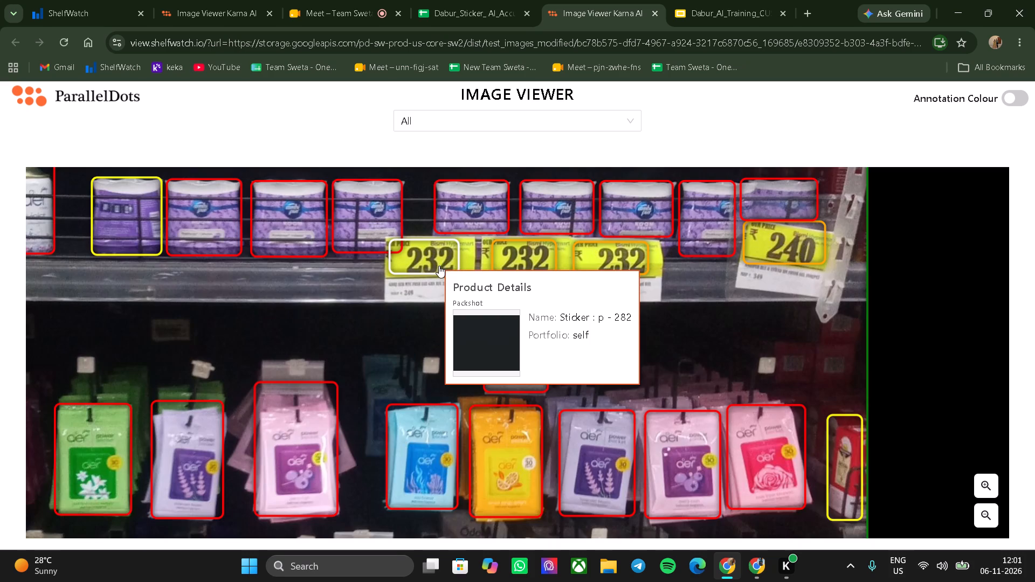
{"action": "scroll", "coordinate": [437, 263], "scroll_direction": "down", "scroll_amount": 7}
{"action": "scroll", "coordinate": [432, 260], "scroll_direction": "up", "scroll_amount": 5}
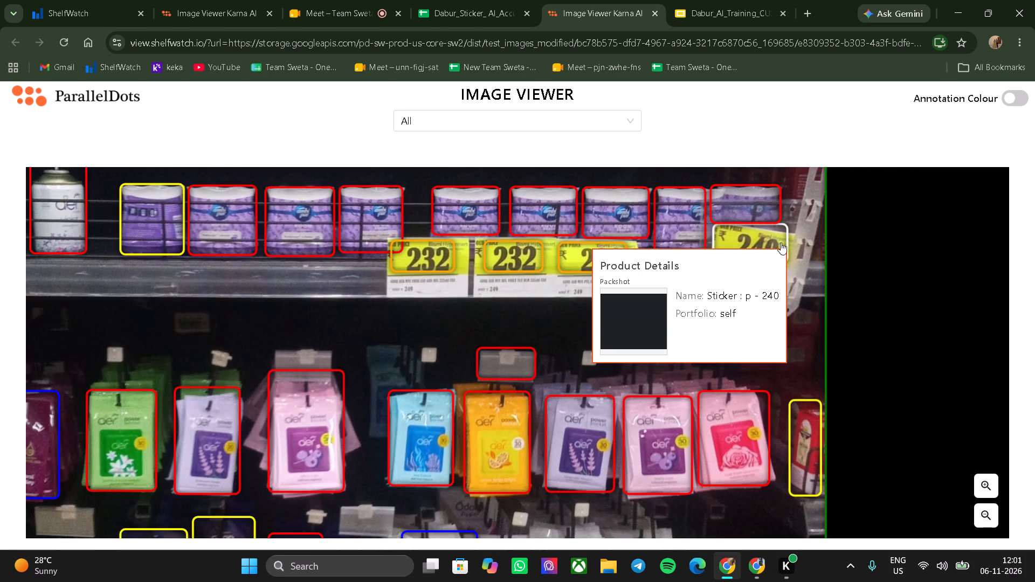
Check the OCR labels of the bottom-shelf price stickers, and recheck the 232 stickers on the upper shelf.
{"action": "scroll", "coordinate": [771, 236], "scroll_direction": "up", "scroll_amount": 14}
{"action": "scroll", "coordinate": [632, 511], "scroll_direction": "down", "scroll_amount": 12}
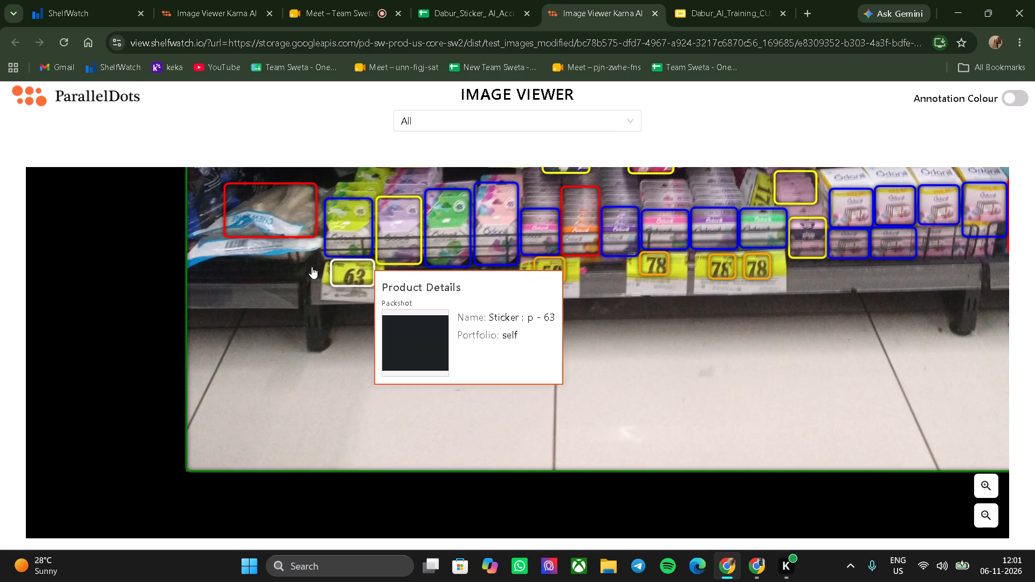
{"action": "scroll", "coordinate": [340, 262], "scroll_direction": "down", "scroll_amount": 7}
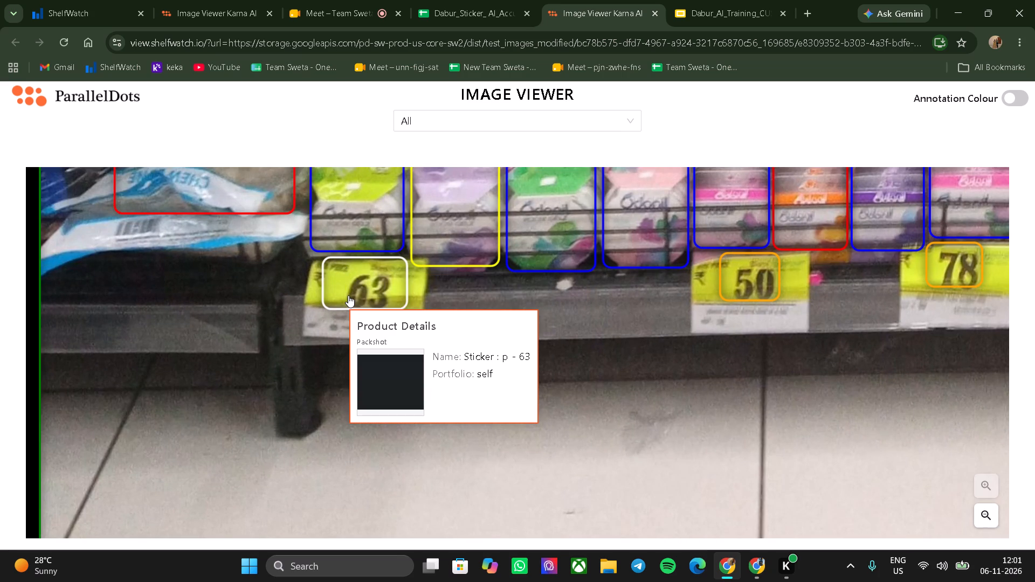
{"action": "scroll", "coordinate": [279, 397], "scroll_direction": "up", "scroll_amount": 13}
{"action": "scroll", "coordinate": [302, 467], "scroll_direction": "up", "scroll_amount": 2}
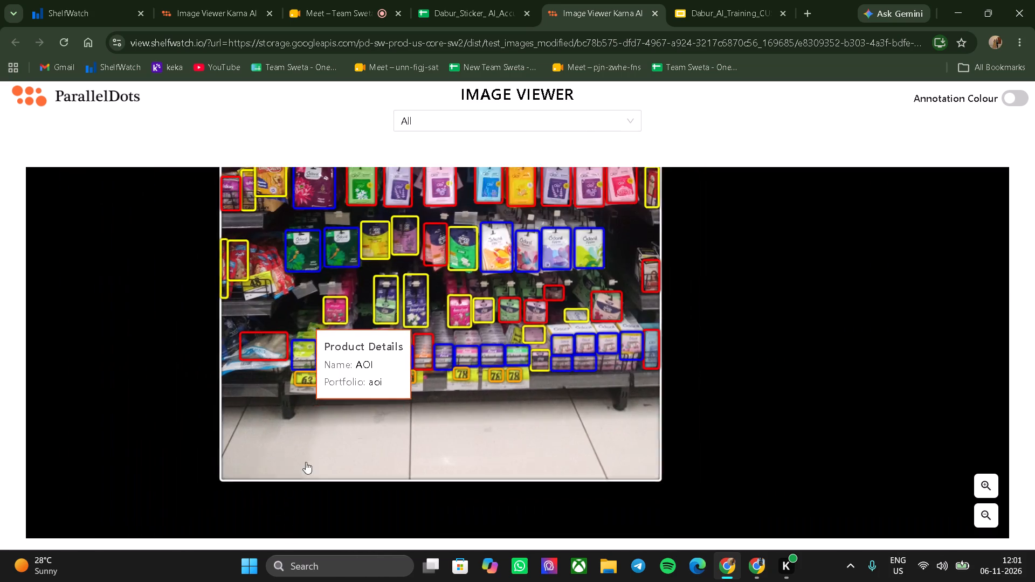
{"action": "scroll", "coordinate": [306, 462], "scroll_direction": "up", "scroll_amount": 4}
{"action": "scroll", "coordinate": [363, 462], "scroll_direction": "up", "scroll_amount": 5}
{"action": "scroll", "coordinate": [381, 328], "scroll_direction": "down", "scroll_amount": 10}
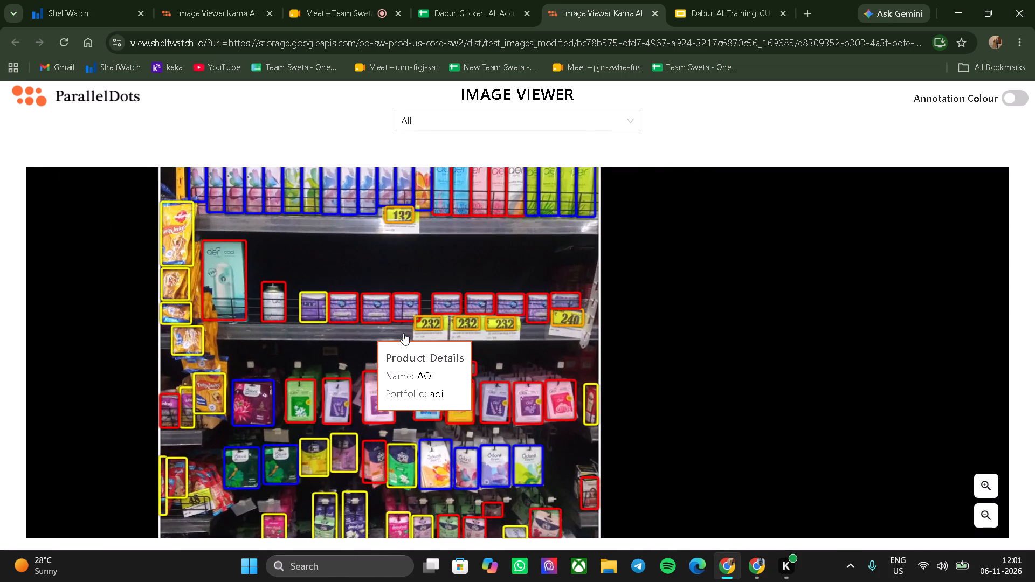
{"action": "scroll", "coordinate": [403, 333], "scroll_direction": "down", "scroll_amount": 8}
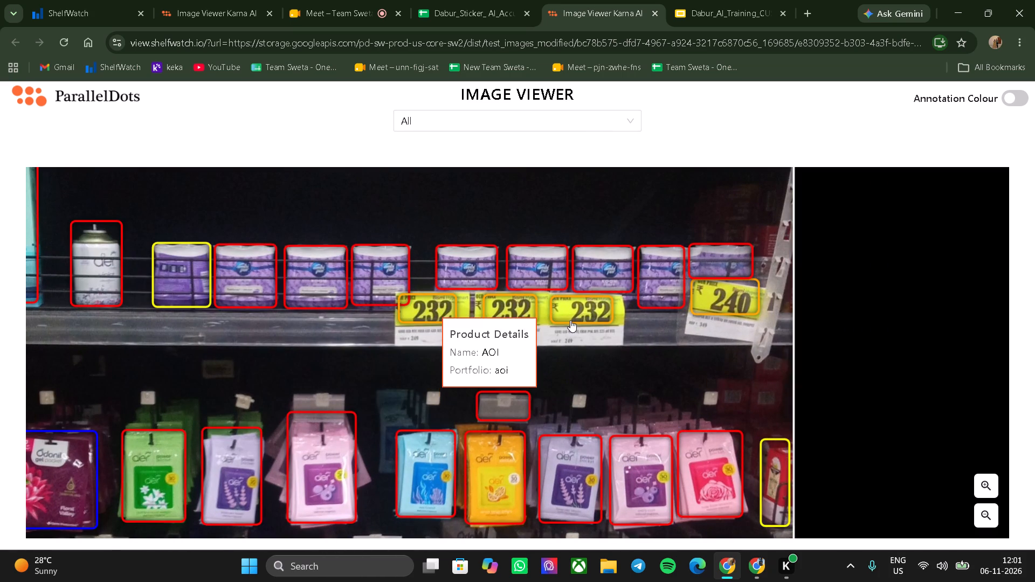
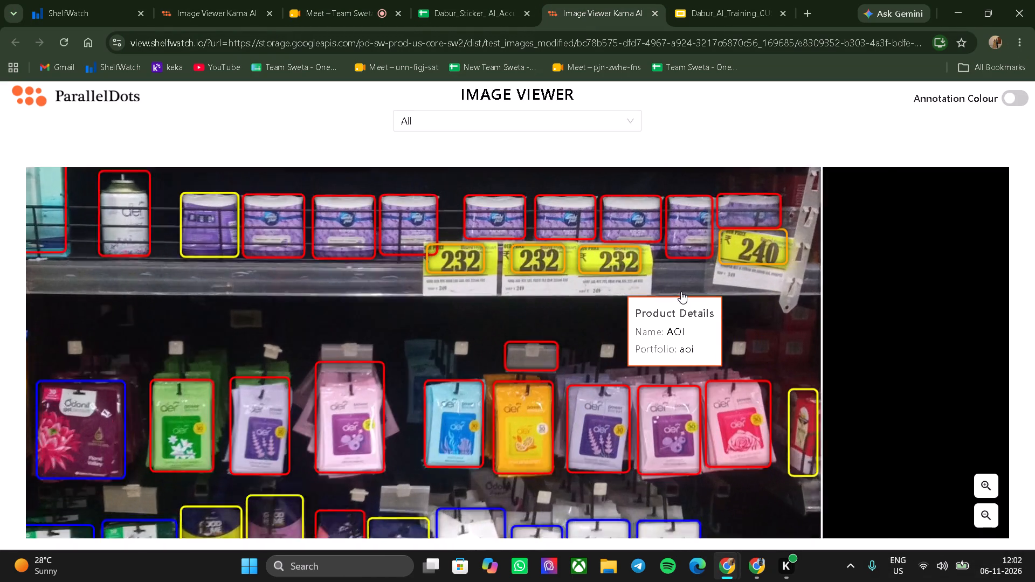
Recheck the OCR labels of the 232 and 240 price stickers on the upper shelf against their printed prices.
{"action": "scroll", "coordinate": [681, 292], "scroll_direction": "down", "scroll_amount": 7}
{"action": "scroll", "coordinate": [491, 235], "scroll_direction": "down", "scroll_amount": 12}
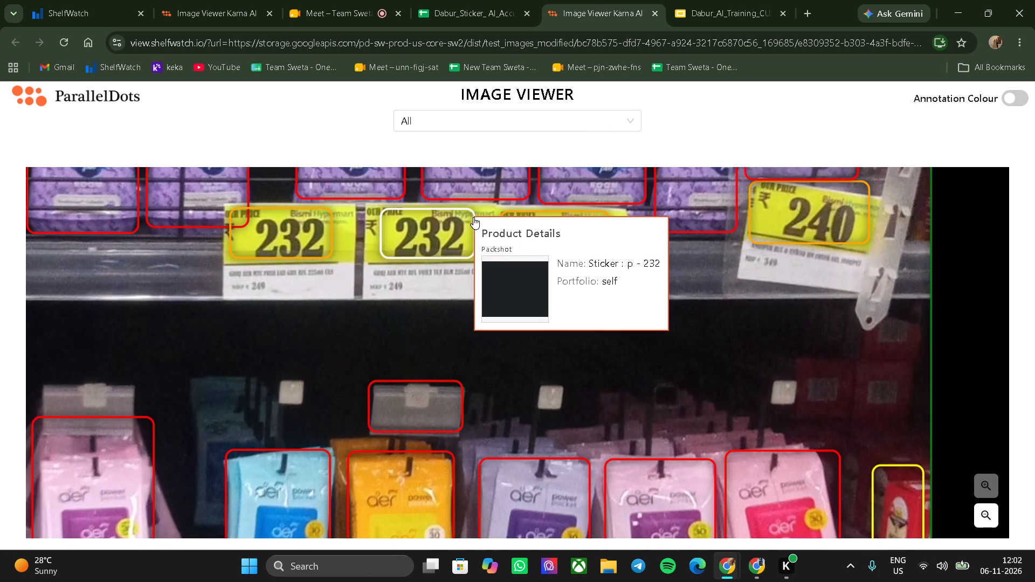
{"action": "scroll", "coordinate": [473, 217], "scroll_direction": "down", "scroll_amount": 5}
{"action": "scroll", "coordinate": [730, 331], "scroll_direction": "down", "scroll_amount": 5}
{"action": "scroll", "coordinate": [640, 317], "scroll_direction": "up", "scroll_amount": 2}
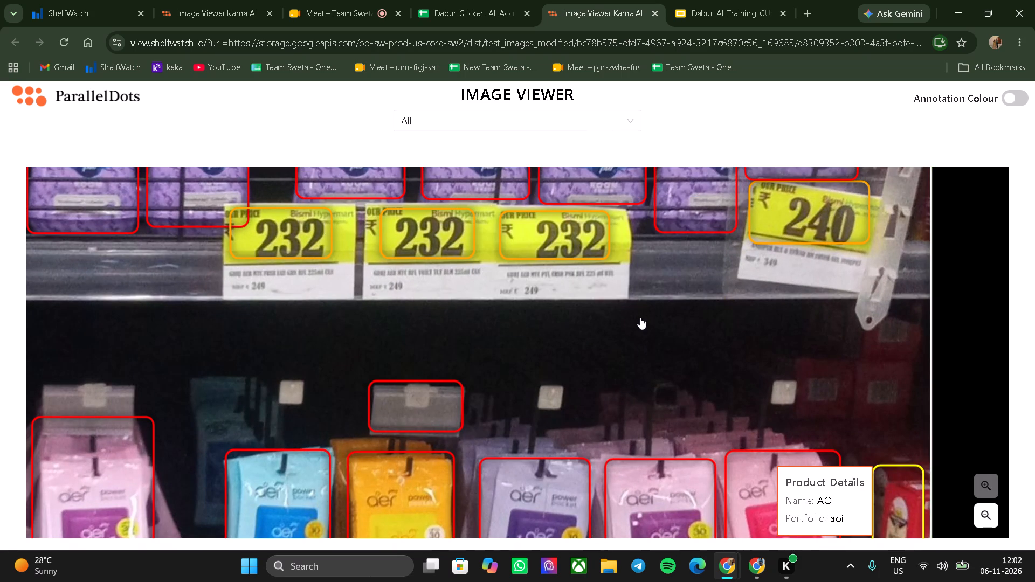
{"action": "scroll", "coordinate": [640, 317], "scroll_direction": "up", "scroll_amount": 18}
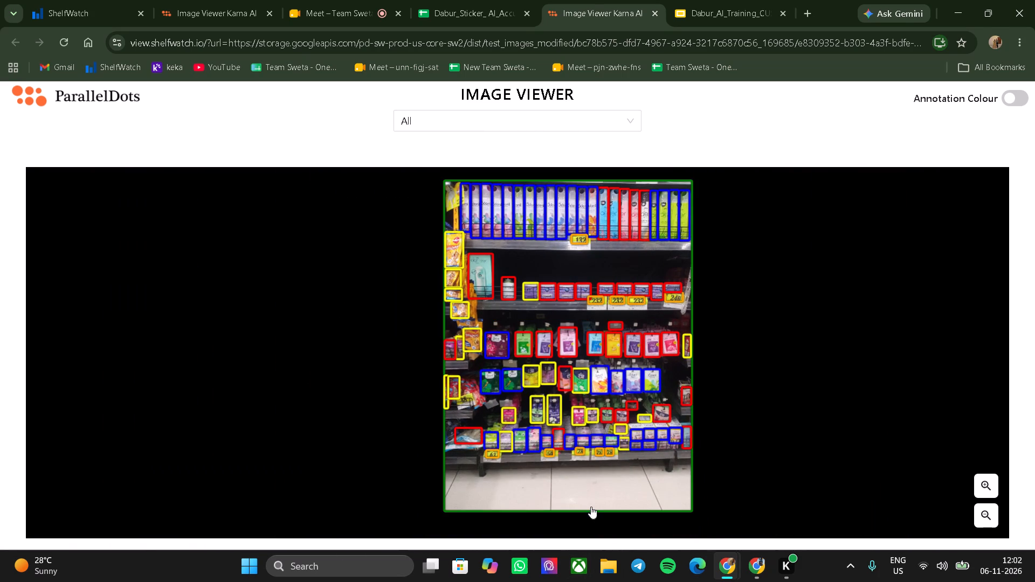
Recheck the 63, 50 and 78 price stickers on the bottom shelf, and look over the whole shelf image.
{"action": "scroll", "coordinate": [589, 507], "scroll_direction": "down", "scroll_amount": 10}
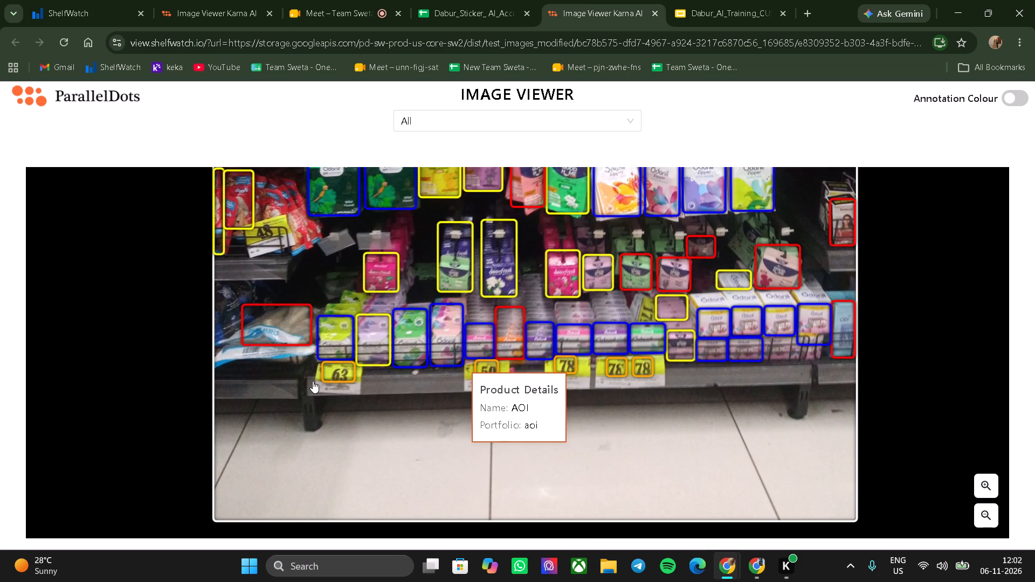
{"action": "scroll", "coordinate": [517, 403], "scroll_direction": "down", "scroll_amount": 5}
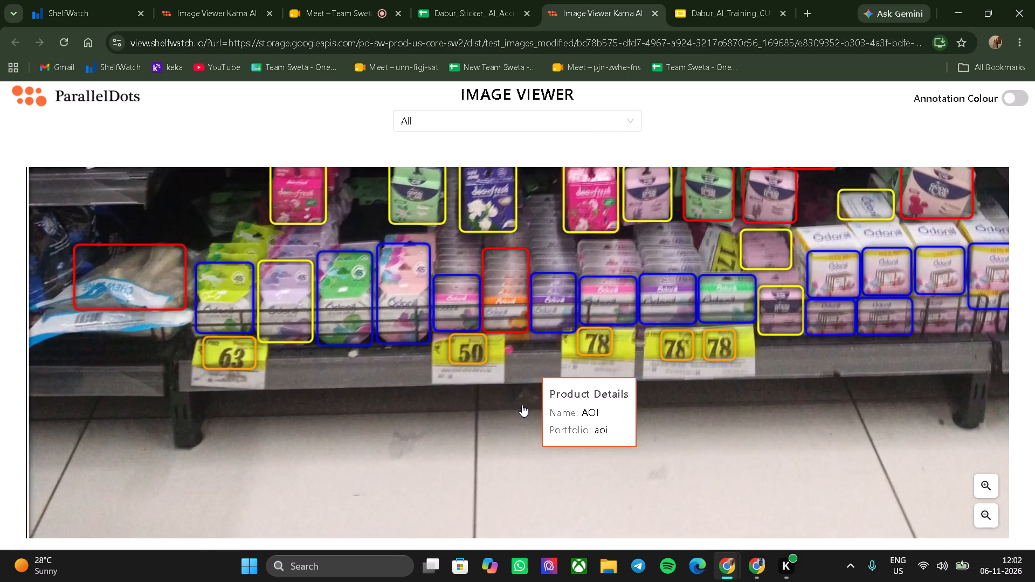
{"action": "scroll", "coordinate": [522, 403], "scroll_direction": "down", "scroll_amount": 4}
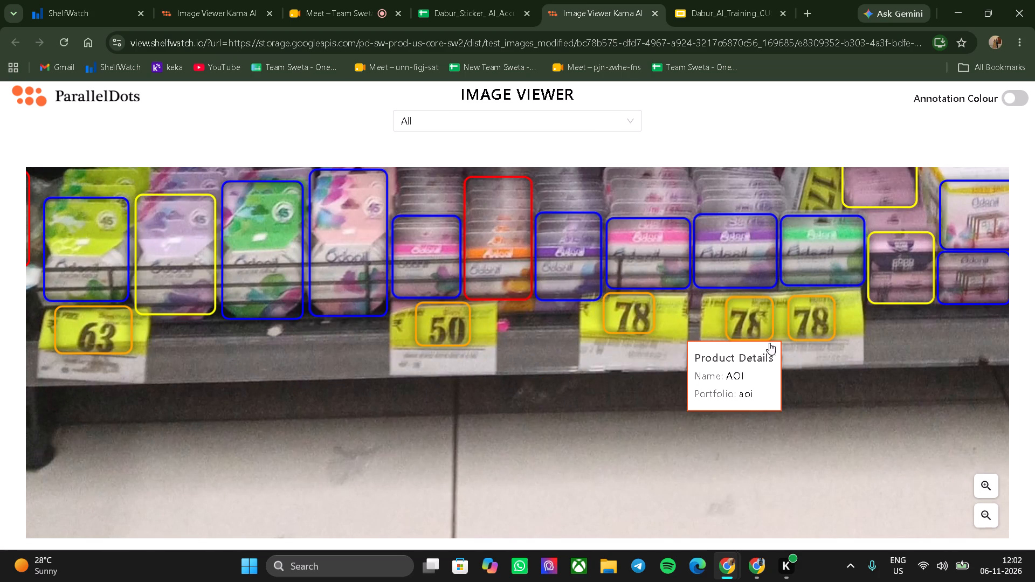
{"action": "scroll", "coordinate": [394, 495], "scroll_direction": "up", "scroll_amount": 10}
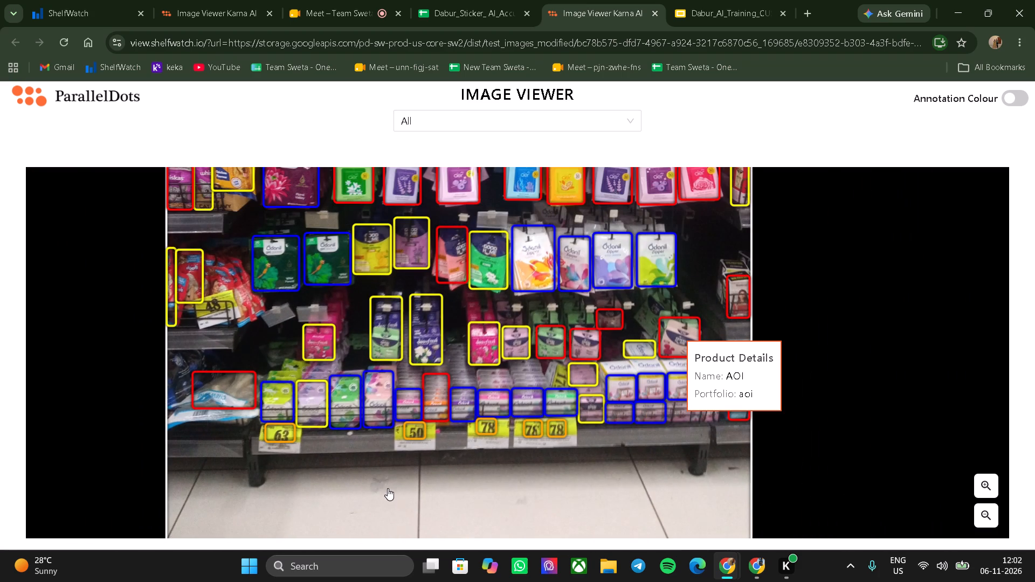
{"action": "scroll", "coordinate": [564, 487], "scroll_direction": "up", "scroll_amount": 7}
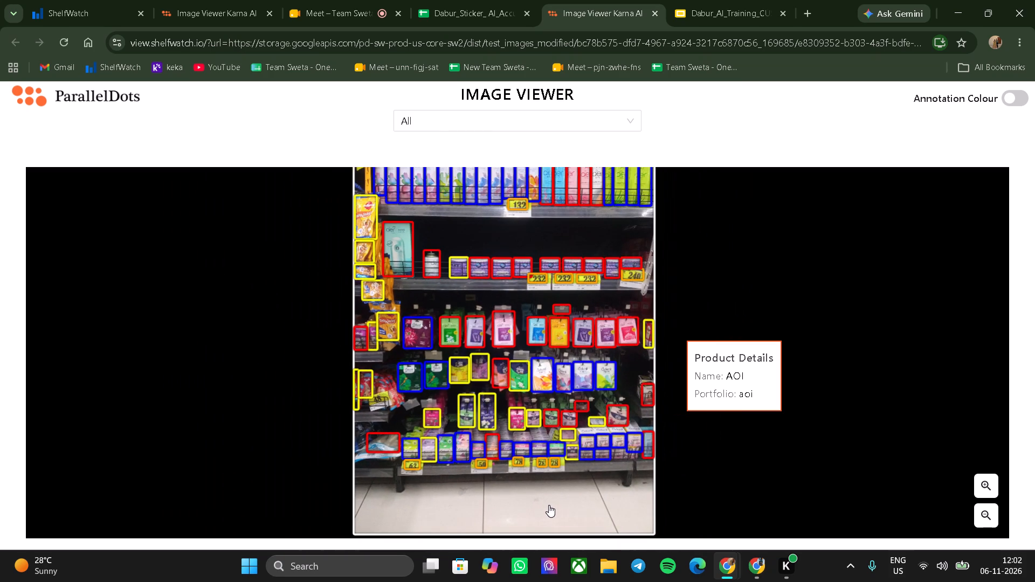
{"action": "scroll", "coordinate": [542, 511], "scroll_direction": "up", "scroll_amount": 3}
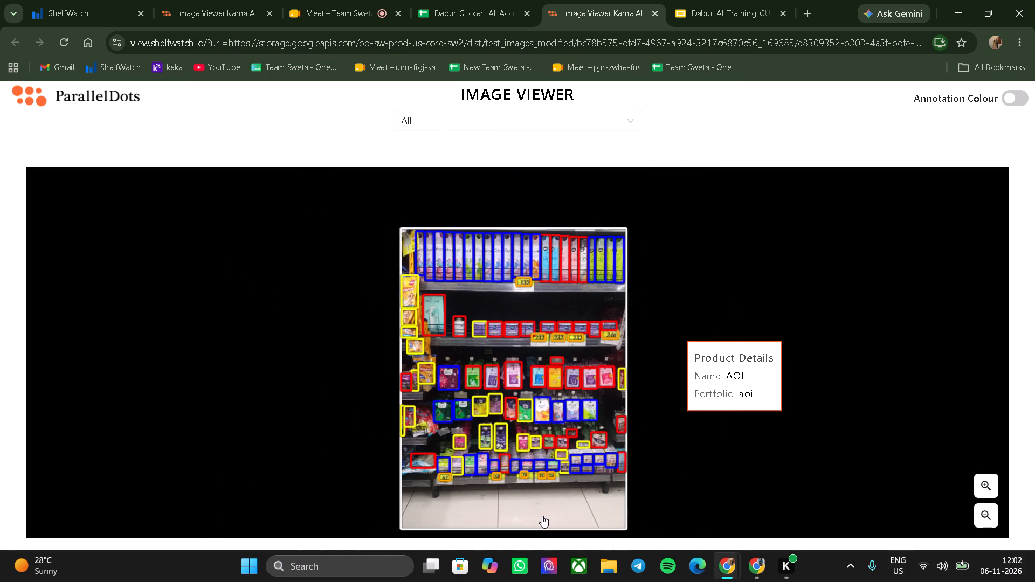
Switch to the accuracy dashboard and enter 10 as the Sticker OCR wrong annotations for row 7.
{"action": "left_click", "coordinate": [460, 15]}
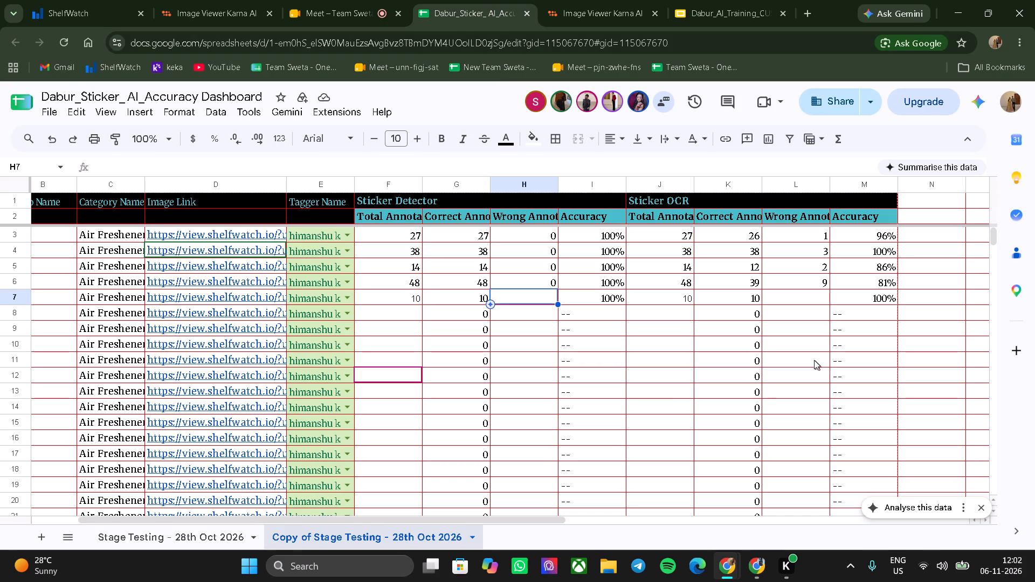
{"action": "left_click", "coordinate": [811, 298]}
{"action": "key", "text": "1"}
{"action": "key", "text": "0"}
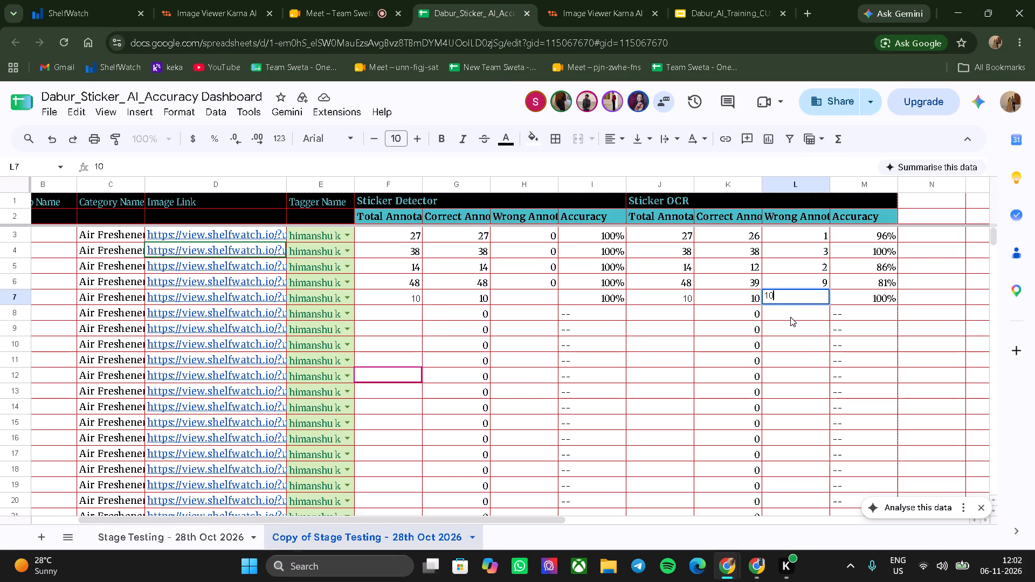
{"action": "left_click", "coordinate": [438, 309]}
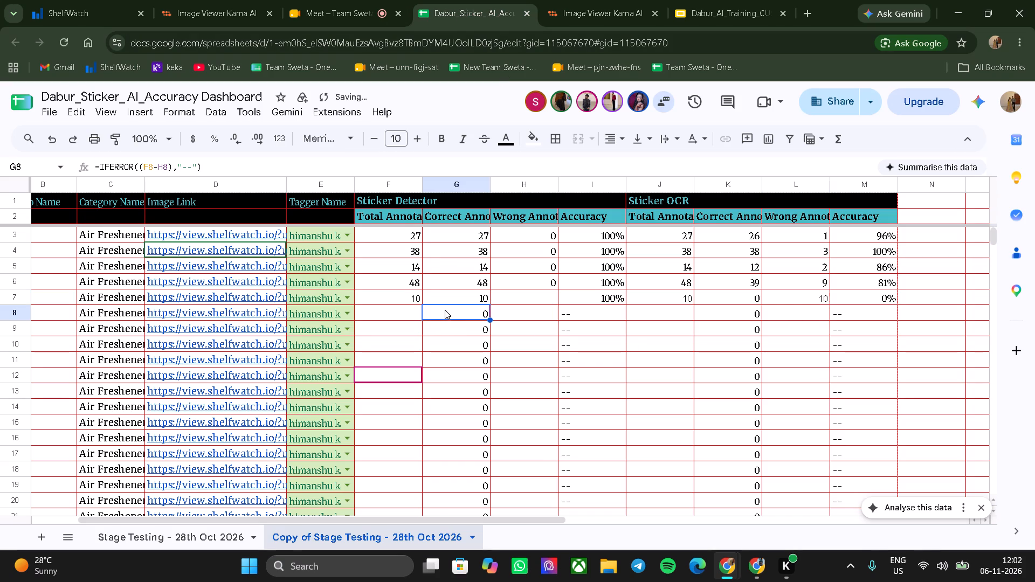
Overwrite the Sticker OCR correct annotations formula for row 7 with 10.
{"action": "left_click", "coordinate": [745, 301]}
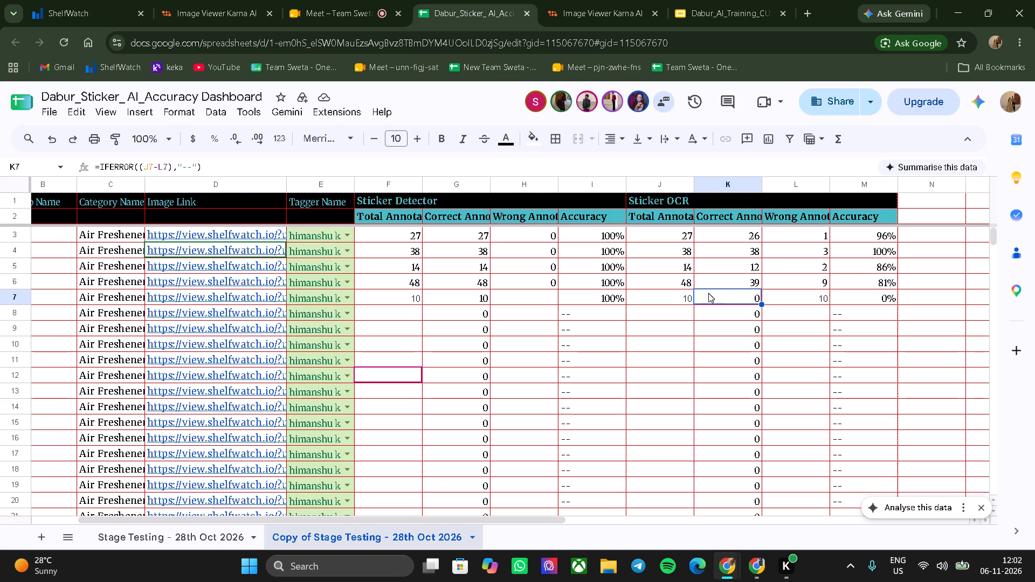
{"action": "key", "text": "1"}
{"action": "key", "text": "0"}
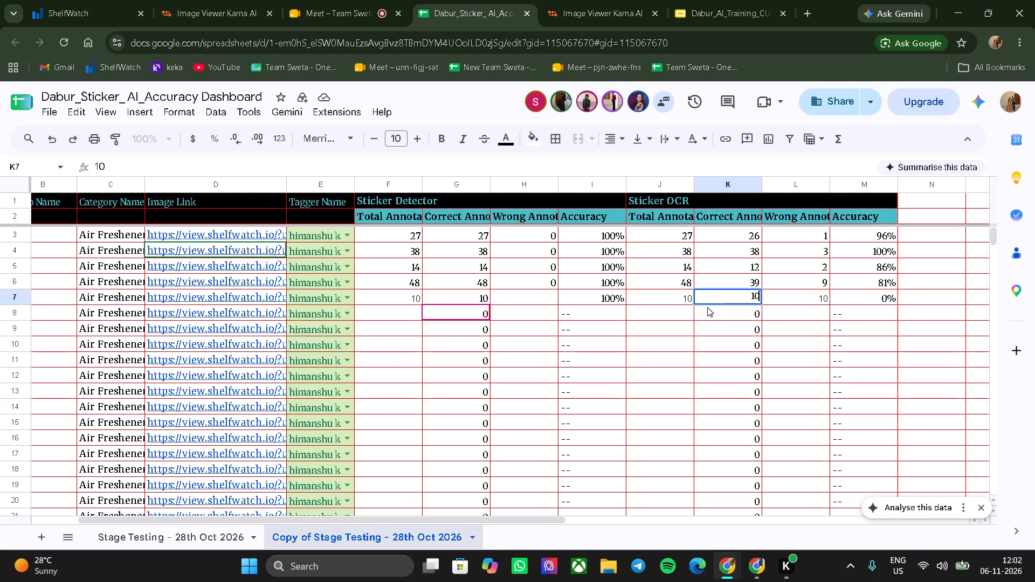
{"action": "left_click", "coordinate": [672, 318]}
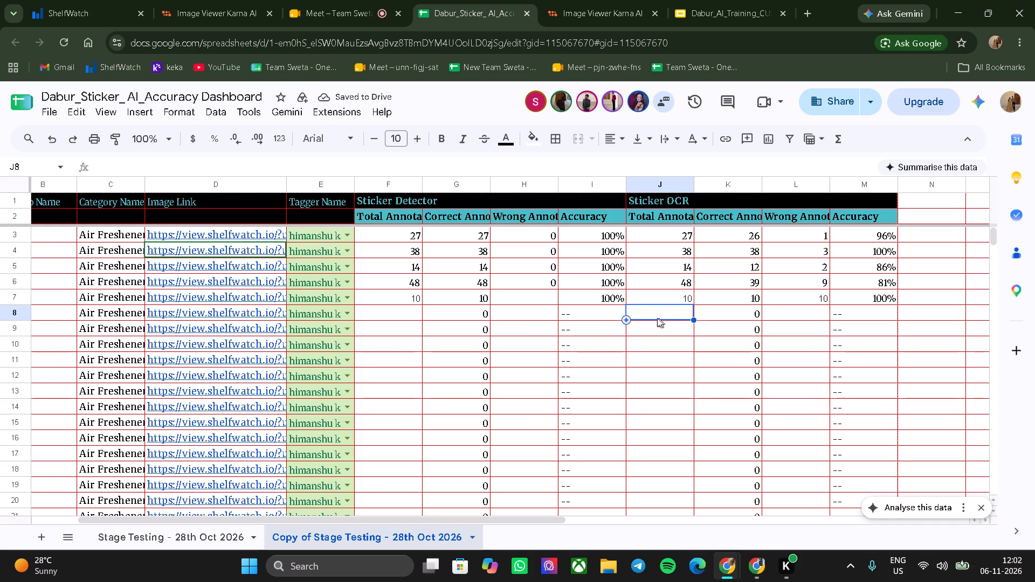
Enter 0 as the Sticker Detector wrong annotations for row 7.
{"action": "left_click", "coordinate": [518, 297]}
{"action": "key", "text": "0"}
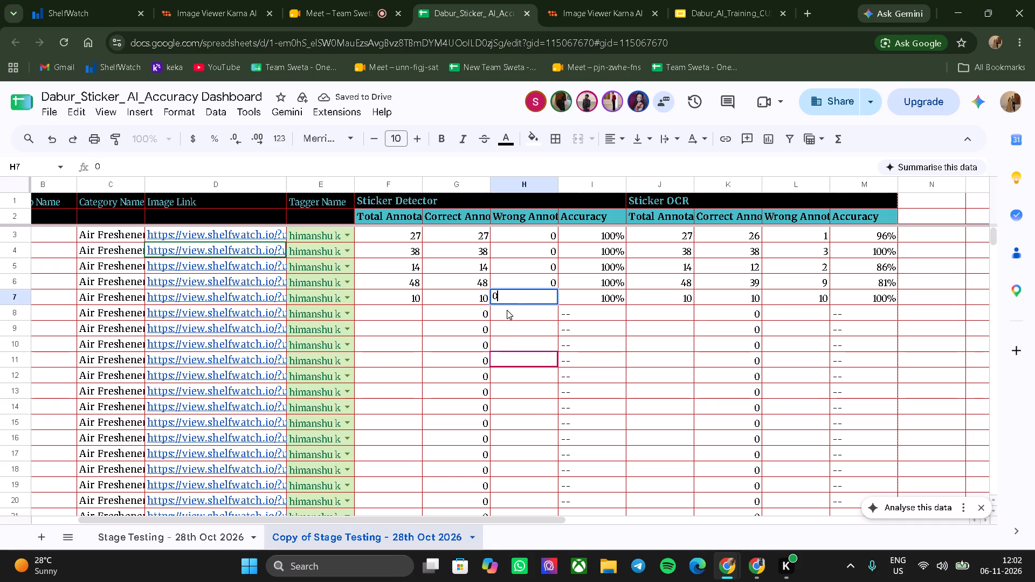
{"action": "left_click", "coordinate": [436, 315]}
{"action": "left_click", "coordinate": [392, 317]}
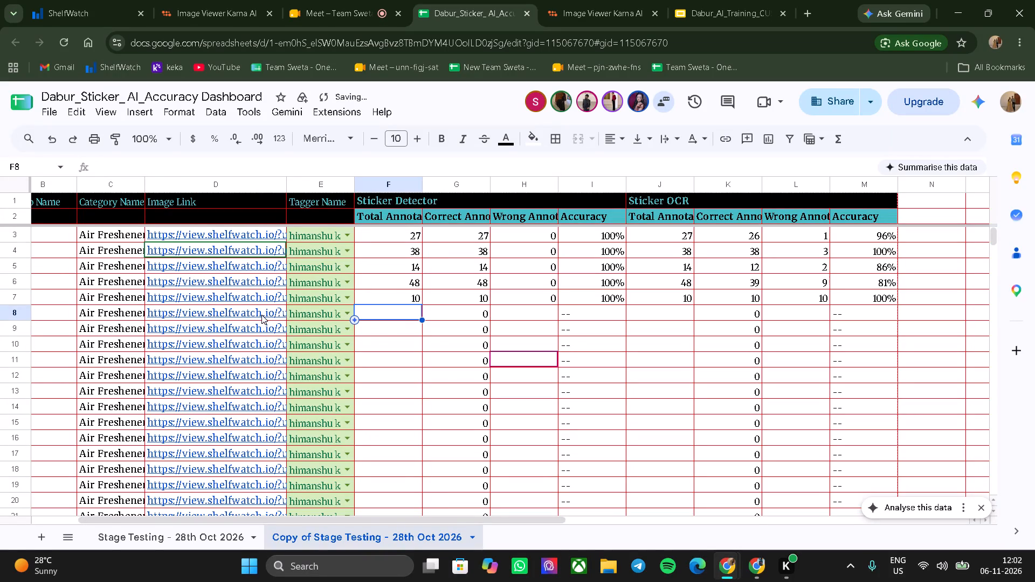
Open the shelf image linked in row 8 of the dashboard.
{"action": "left_click", "coordinate": [259, 310]}
{"action": "left_click", "coordinate": [231, 336]}
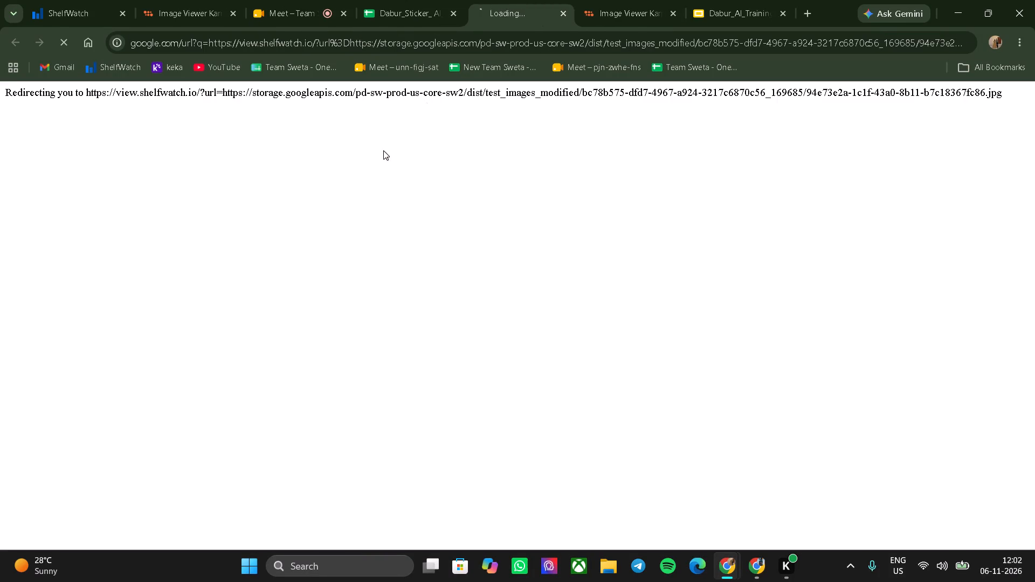
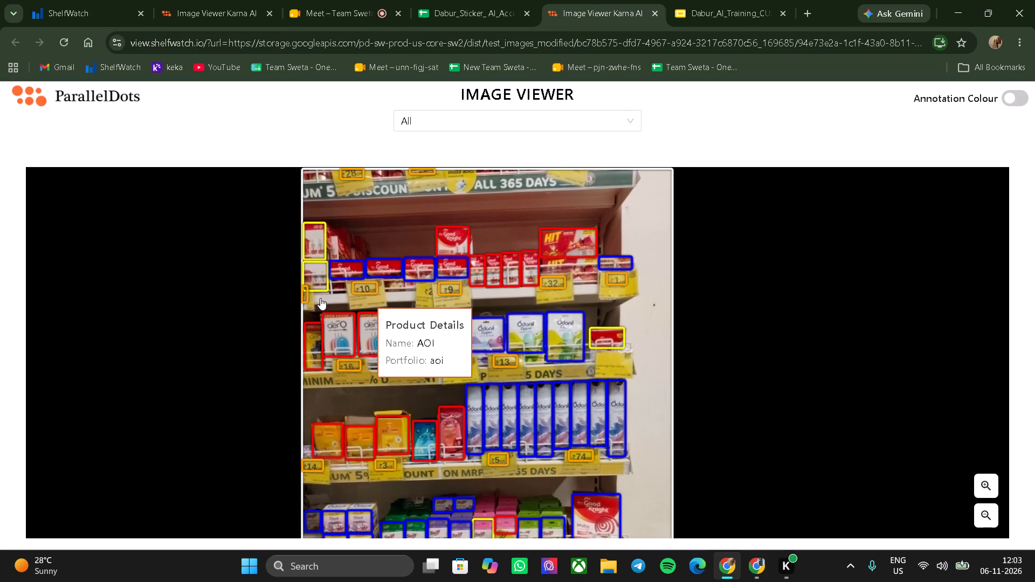
Examine every shelf in the row 8 image and count the detected price stickers.
{"action": "scroll", "coordinate": [329, 303], "scroll_direction": "up", "scroll_amount": 5}
{"action": "scroll", "coordinate": [413, 303], "scroll_direction": "down", "scroll_amount": 1}
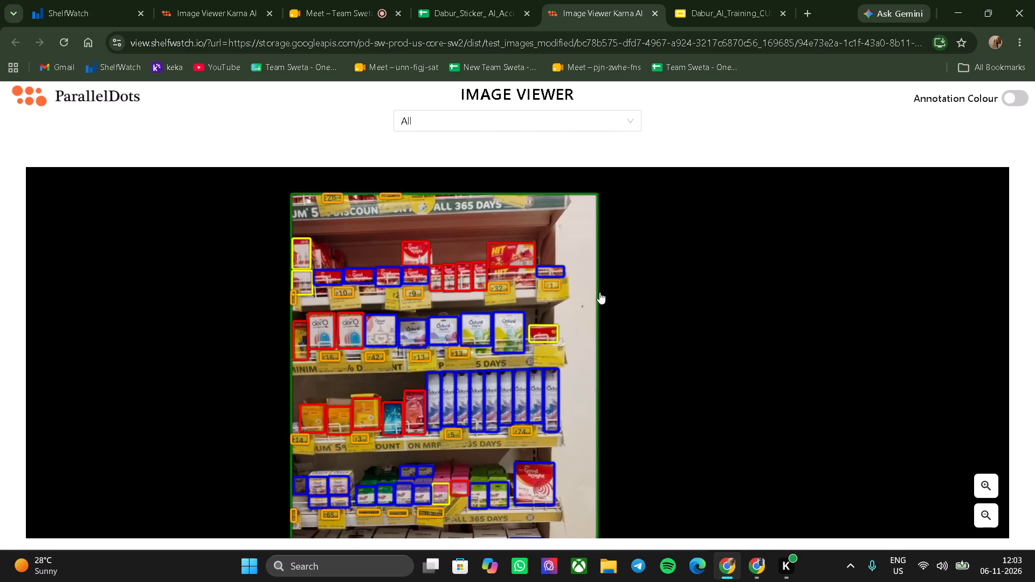
{"action": "scroll", "coordinate": [323, 364], "scroll_direction": "down", "scroll_amount": 2}
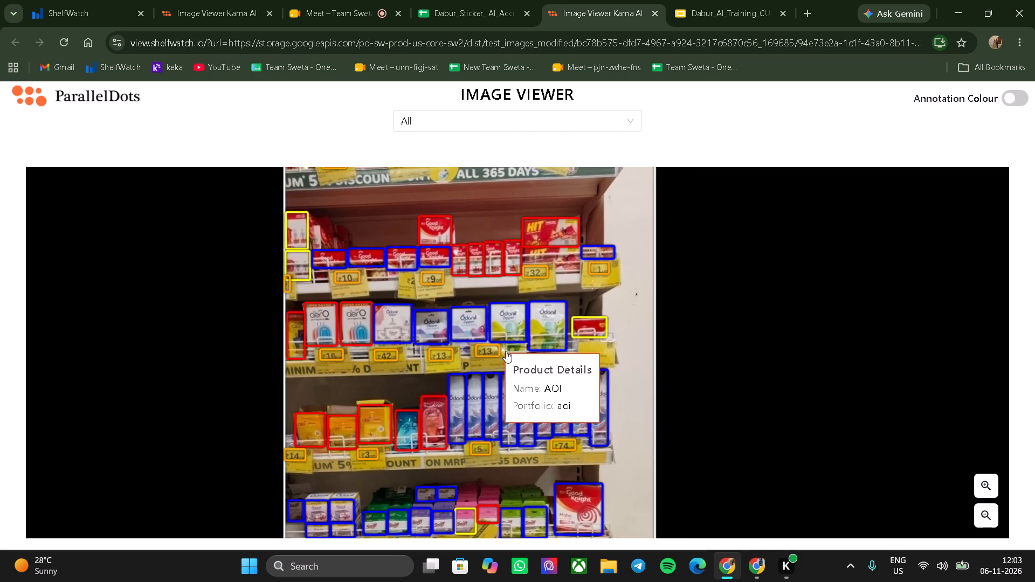
{"action": "scroll", "coordinate": [692, 286], "scroll_direction": "up", "scroll_amount": 5}
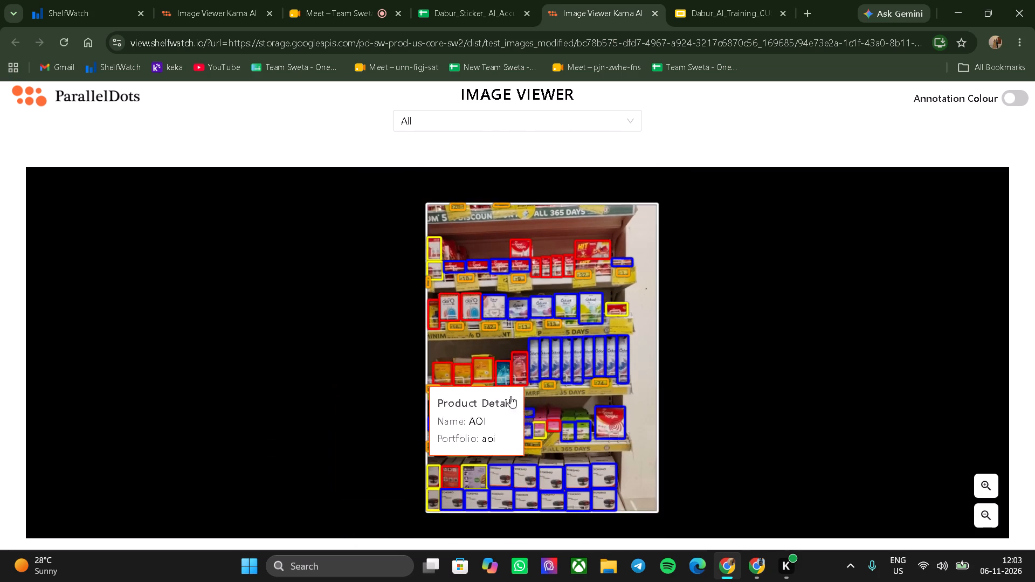
{"action": "scroll", "coordinate": [650, 301], "scroll_direction": "up", "scroll_amount": 3}
{"action": "scroll", "coordinate": [571, 432], "scroll_direction": "down", "scroll_amount": 4}
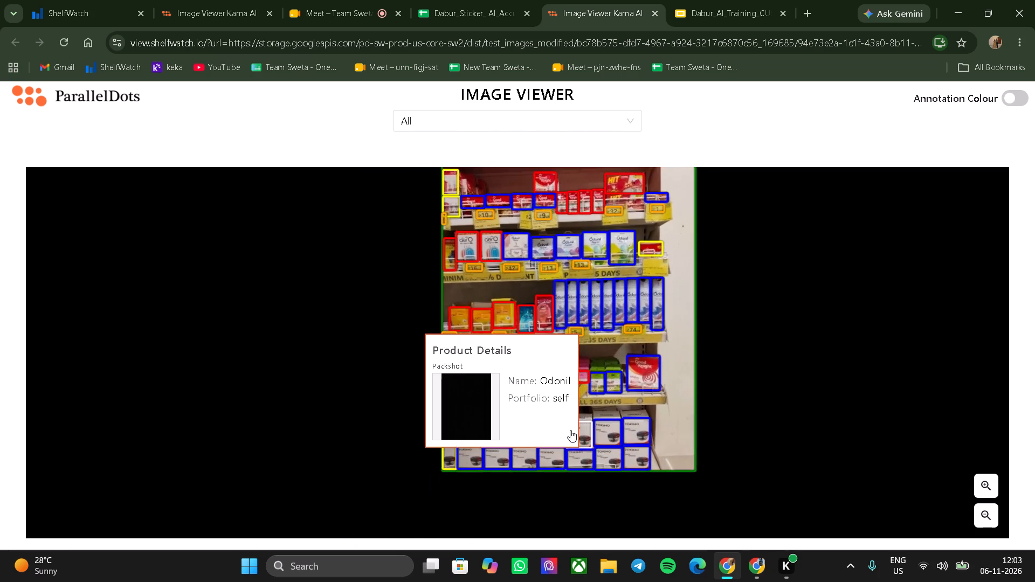
{"action": "scroll", "coordinate": [571, 427], "scroll_direction": "down", "scroll_amount": 3}
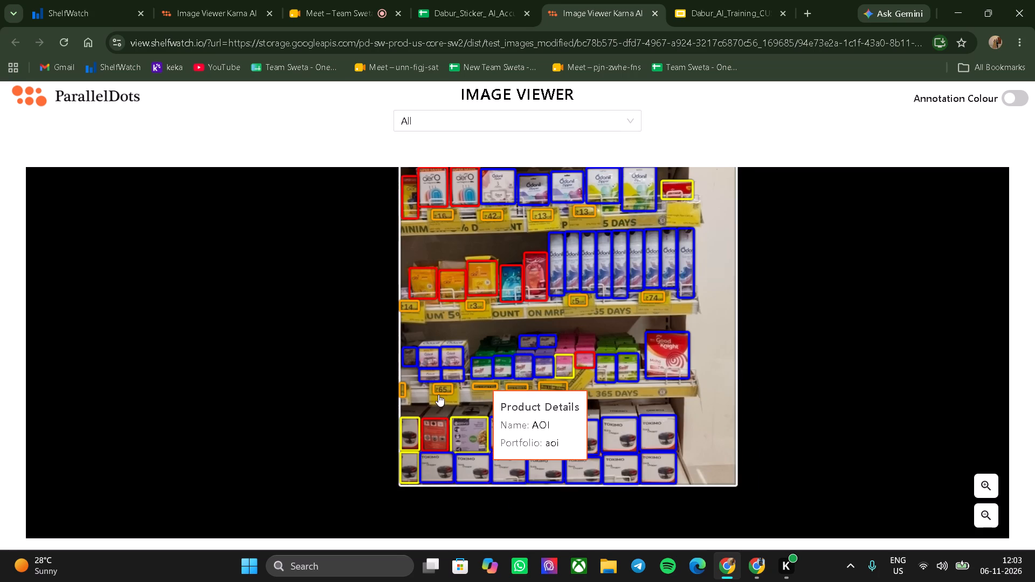
{"action": "scroll", "coordinate": [406, 407], "scroll_direction": "down", "scroll_amount": 6}
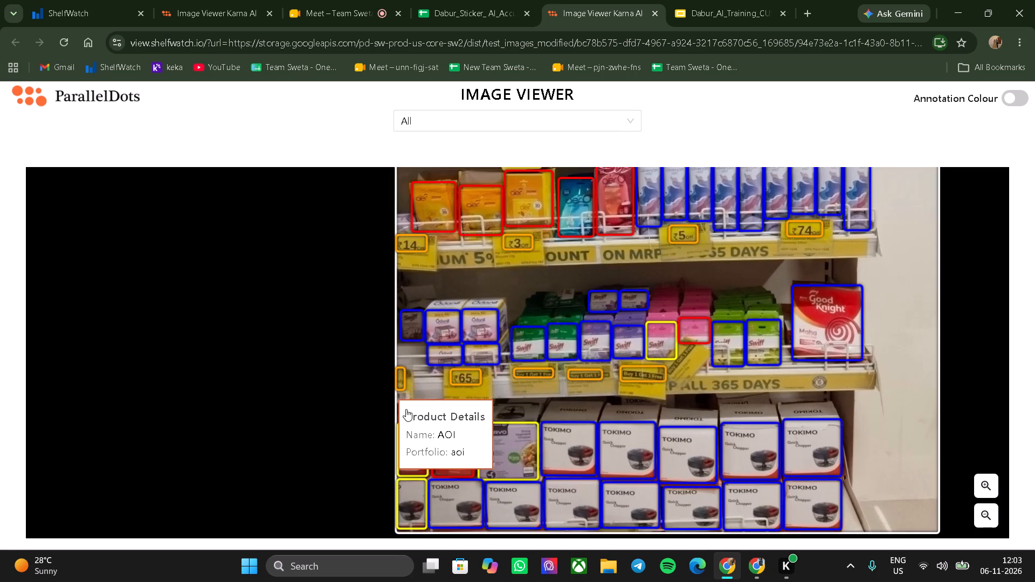
{"action": "scroll", "coordinate": [406, 410], "scroll_direction": "up", "scroll_amount": 3}
Switch to the accuracy dashboard and enter 20 as the Sticker Detector total annotations for row 8.
{"action": "left_click", "coordinate": [481, 18]}
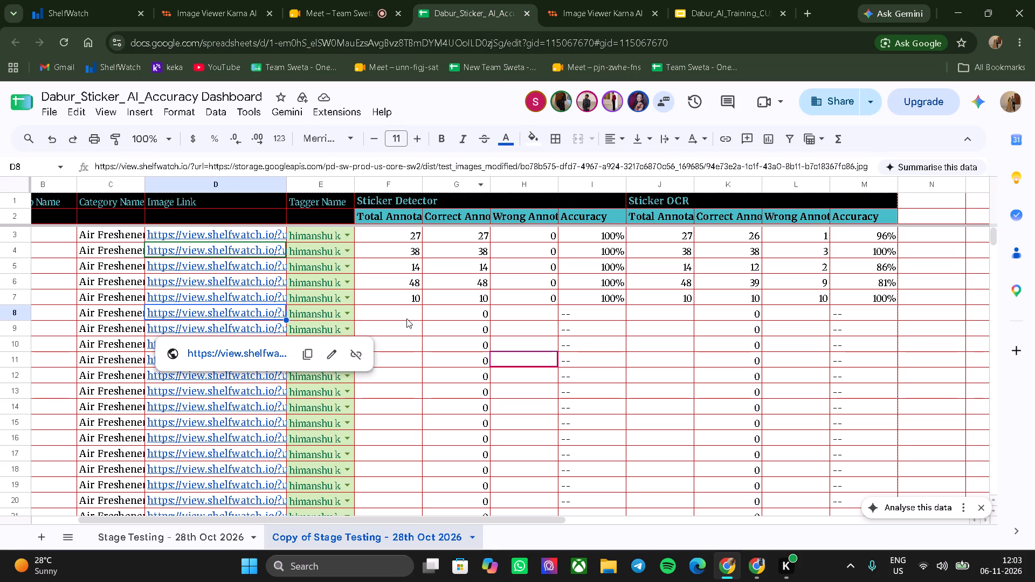
{"action": "left_click", "coordinate": [405, 316]}
{"action": "key", "text": "2"}
{"action": "key", "text": "0"}
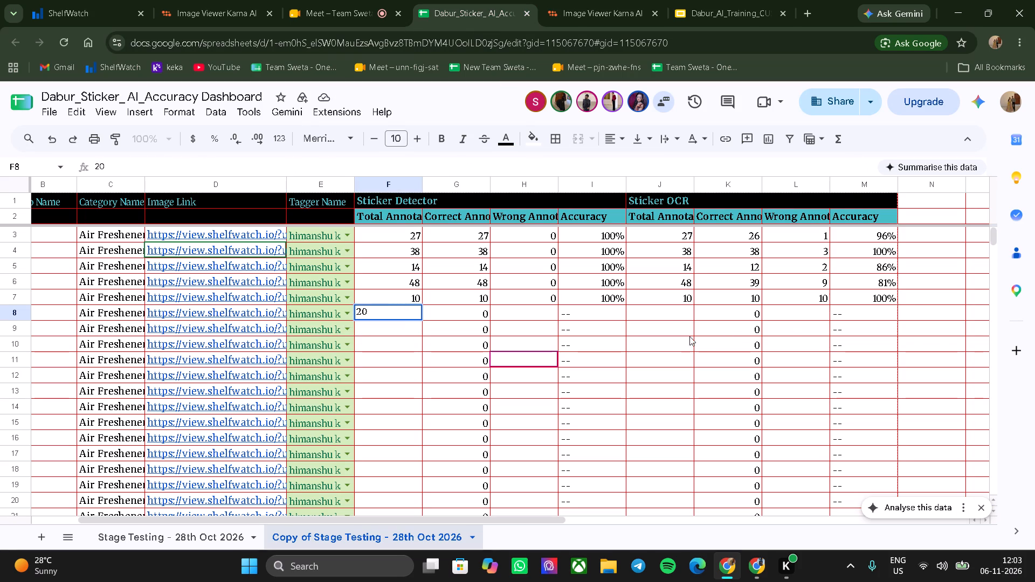
Enter 20 as the Sticker OCR total annotations for row 8.
{"action": "left_click", "coordinate": [663, 314]}
{"action": "key", "text": "2"}
{"action": "key", "text": "0"}
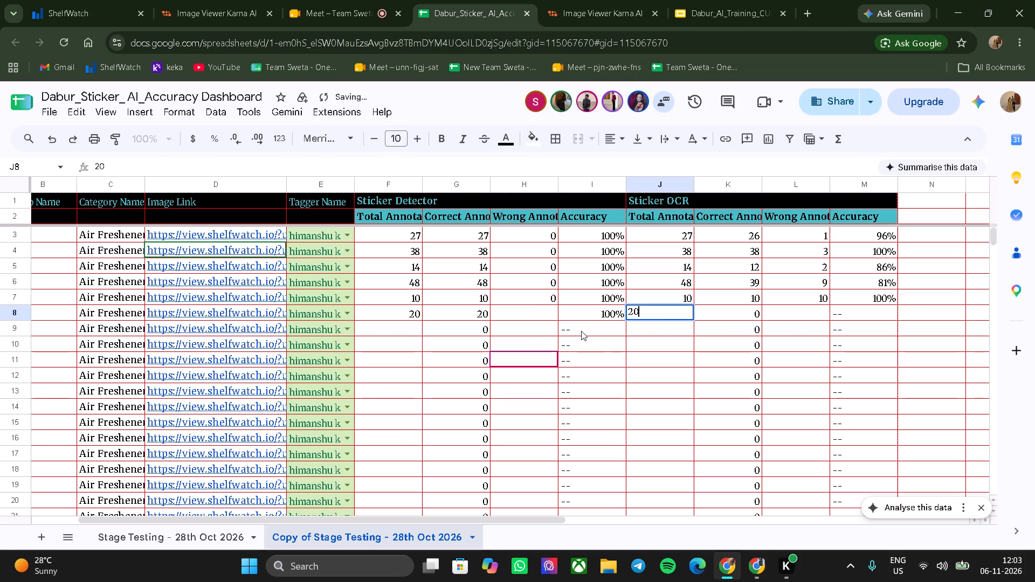
{"action": "left_click", "coordinate": [540, 307]}
Return to the row 8 shelf image and compare the OCR labels of the top-edge price stickers with their printed text.
{"action": "left_click", "coordinate": [577, 13]}
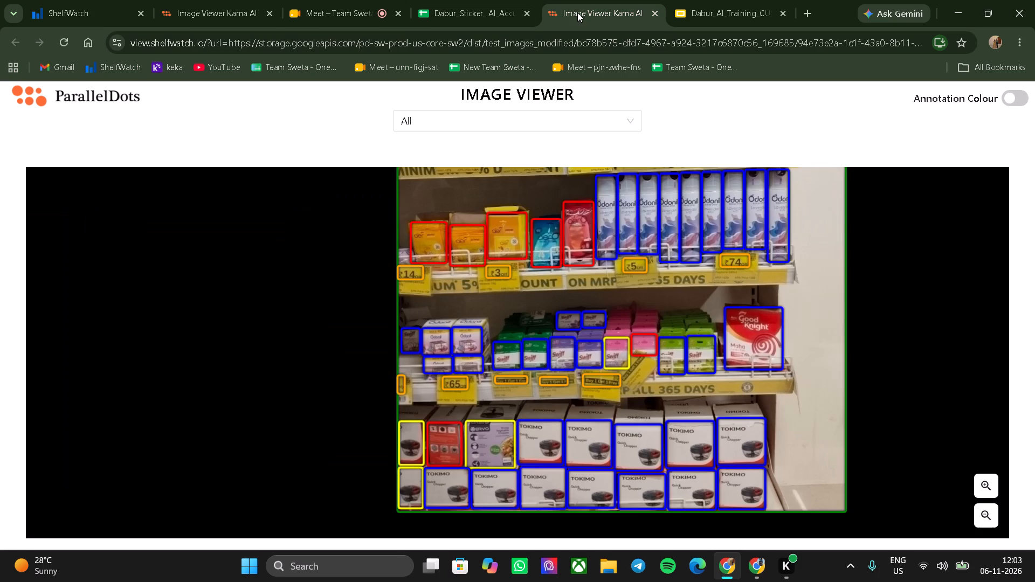
{"action": "scroll", "coordinate": [341, 318], "scroll_direction": "down", "scroll_amount": 4}
{"action": "scroll", "coordinate": [342, 314], "scroll_direction": "up", "scroll_amount": 19}
{"action": "scroll", "coordinate": [421, 219], "scroll_direction": "down", "scroll_amount": 6}
{"action": "scroll", "coordinate": [386, 185], "scroll_direction": "up", "scroll_amount": 7}
{"action": "scroll", "coordinate": [388, 187], "scroll_direction": "down", "scroll_amount": 8}
{"action": "scroll", "coordinate": [382, 326], "scroll_direction": "up", "scroll_amount": 8}
{"action": "scroll", "coordinate": [383, 251], "scroll_direction": "down", "scroll_amount": 10}
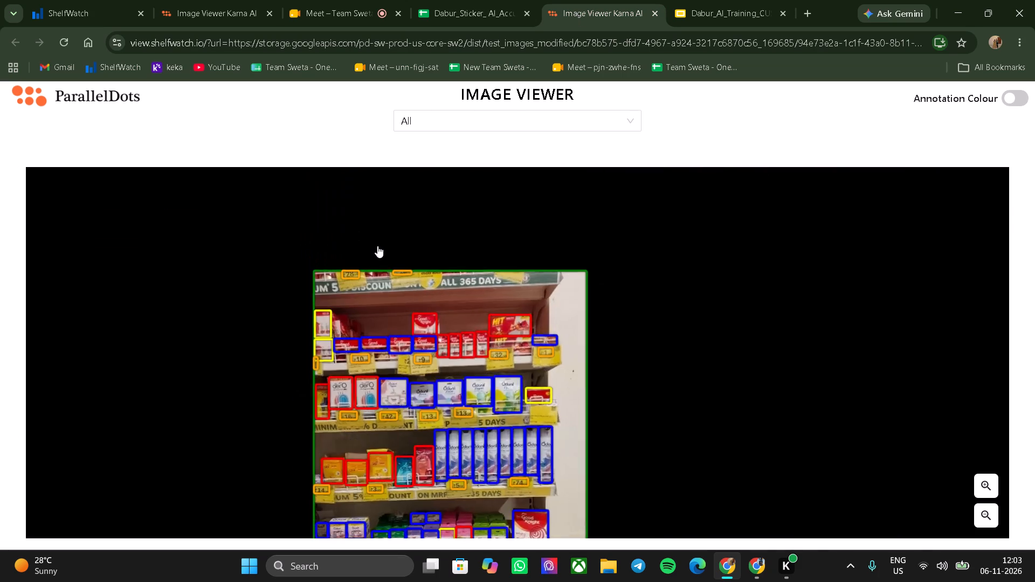
{"action": "scroll", "coordinate": [377, 246], "scroll_direction": "down", "scroll_amount": 16}
{"action": "scroll", "coordinate": [285, 359], "scroll_direction": "down", "scroll_amount": 5}
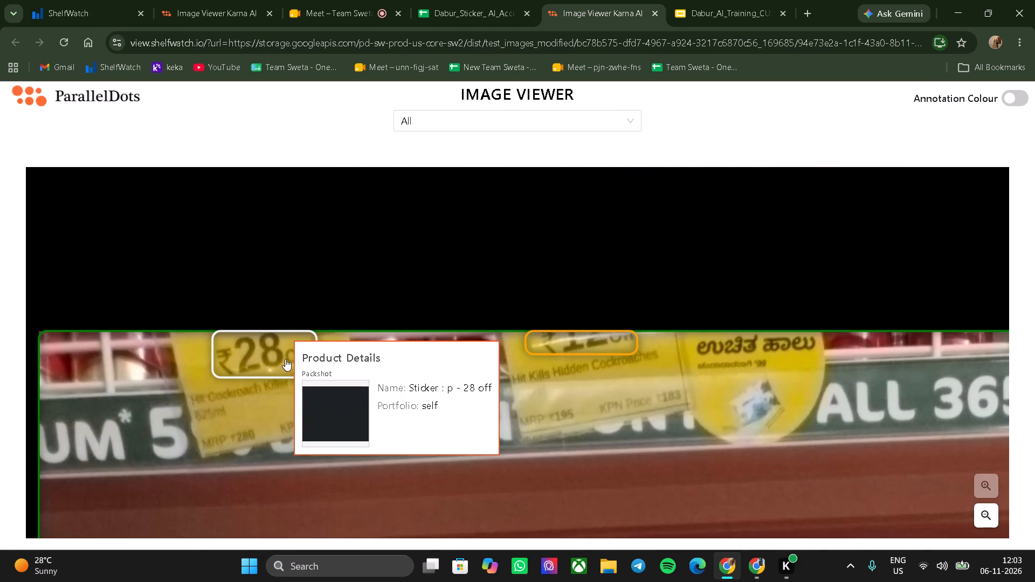
{"action": "scroll", "coordinate": [237, 350], "scroll_direction": "up", "scroll_amount": 5}
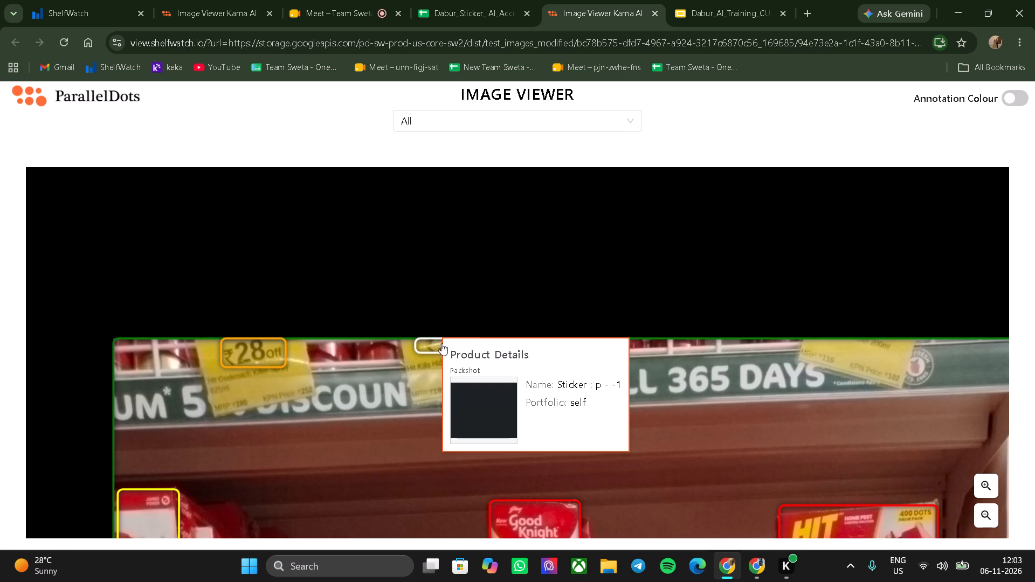
{"action": "scroll", "coordinate": [433, 349], "scroll_direction": "down", "scroll_amount": 5}
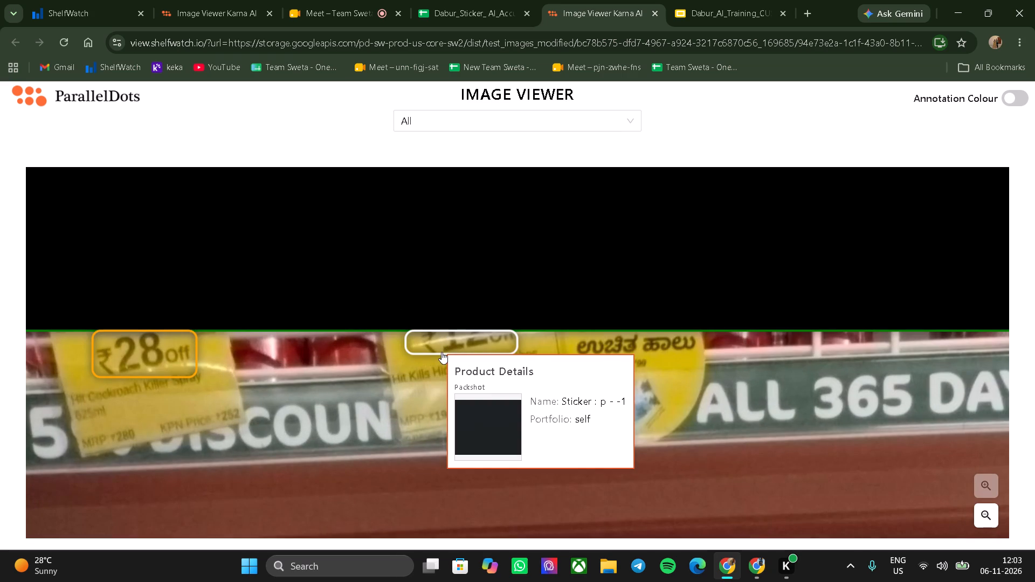
{"action": "scroll", "coordinate": [563, 209], "scroll_direction": "up", "scroll_amount": 6}
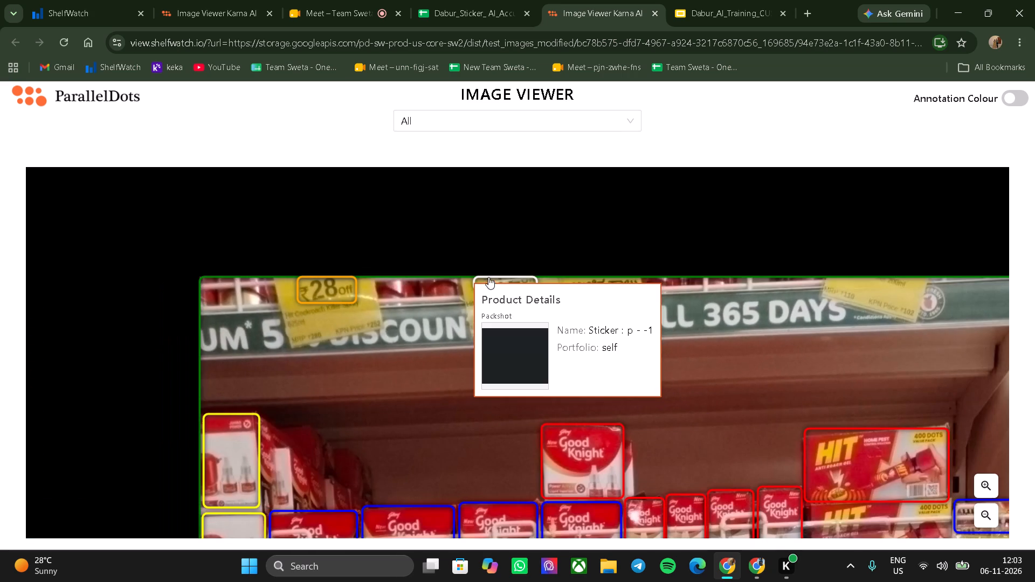
Check the OCR labels of the price and Buy 1 Get 1 Free stickers on the remaining shelves against their printed text.
{"action": "scroll", "coordinate": [488, 278], "scroll_direction": "up", "scroll_amount": 11}
{"action": "scroll", "coordinate": [475, 469], "scroll_direction": "down", "scroll_amount": 13}
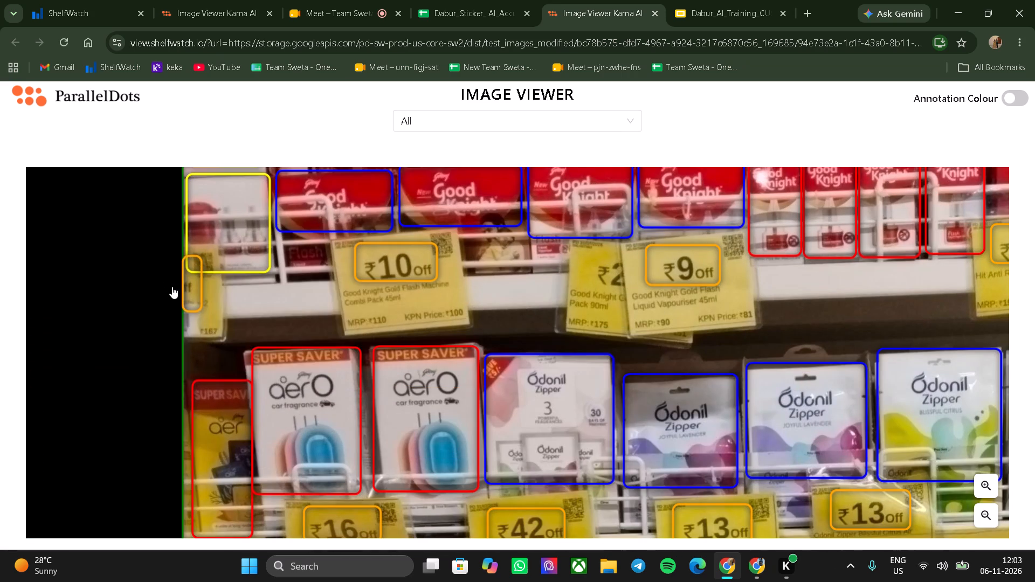
{"action": "scroll", "coordinate": [362, 257], "scroll_direction": "up", "scroll_amount": 5}
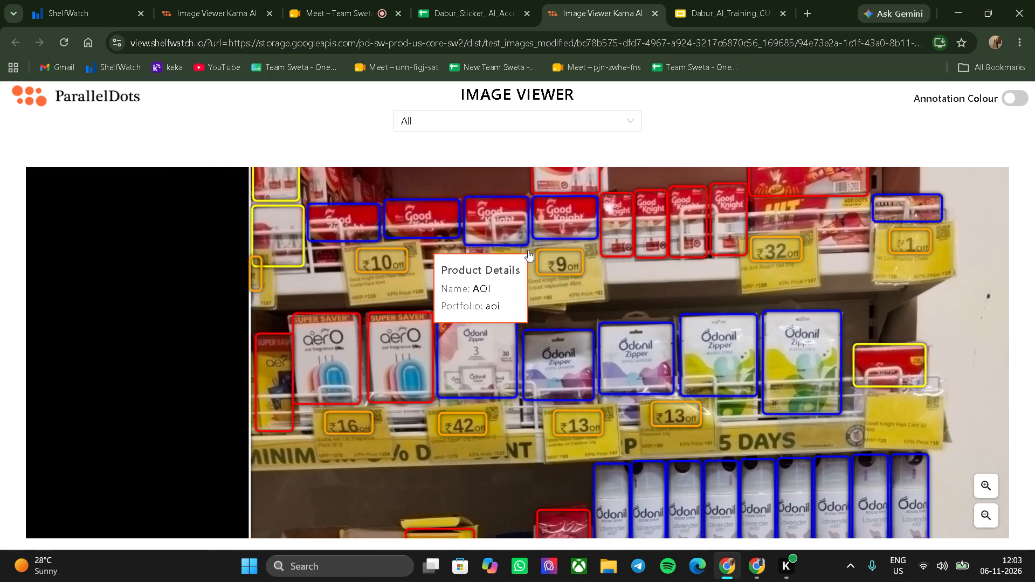
{"action": "scroll", "coordinate": [913, 239], "scroll_direction": "up", "scroll_amount": 6}
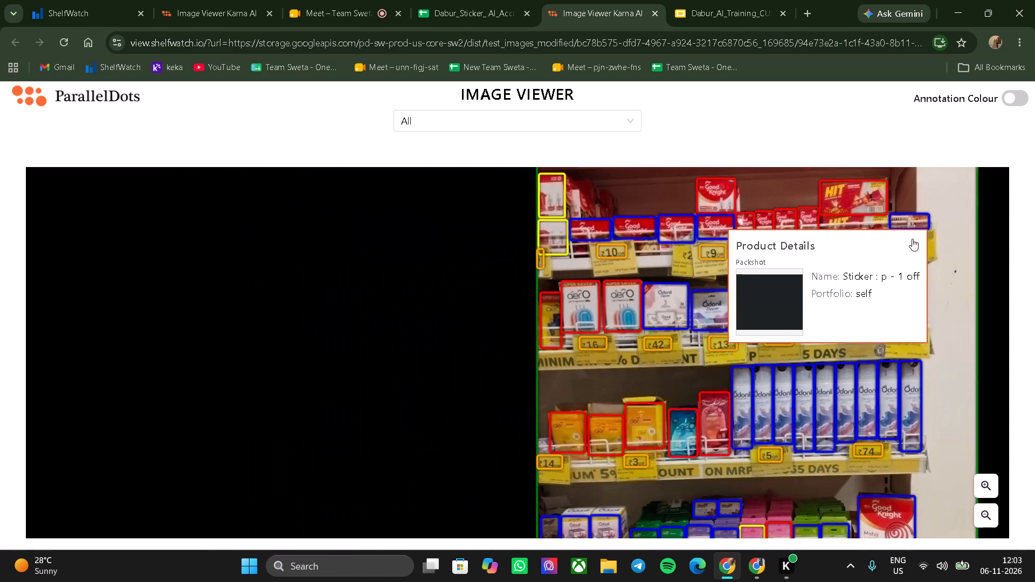
{"action": "scroll", "coordinate": [865, 424], "scroll_direction": "down", "scroll_amount": 5}
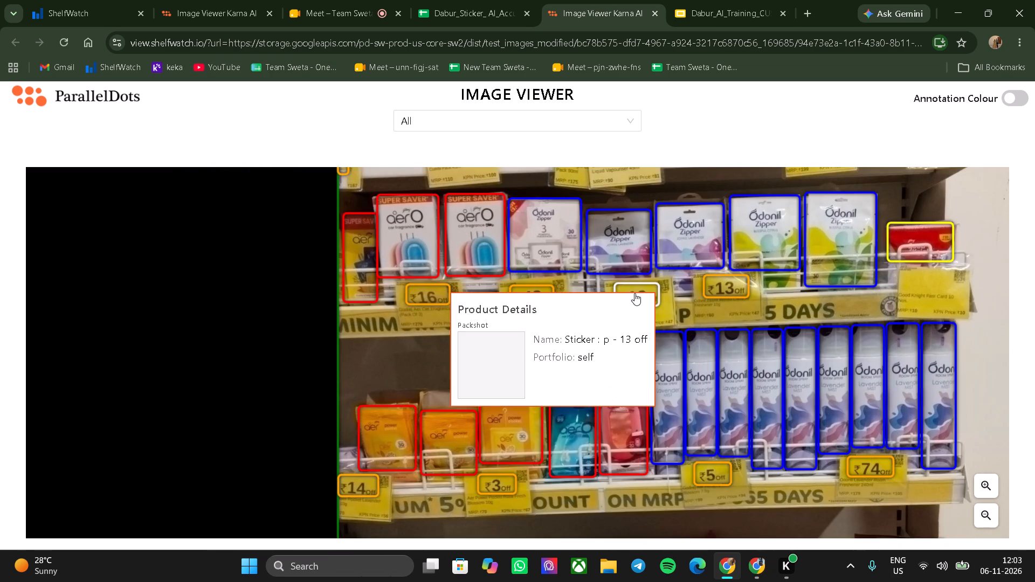
{"action": "scroll", "coordinate": [426, 294], "scroll_direction": "up", "scroll_amount": 7}
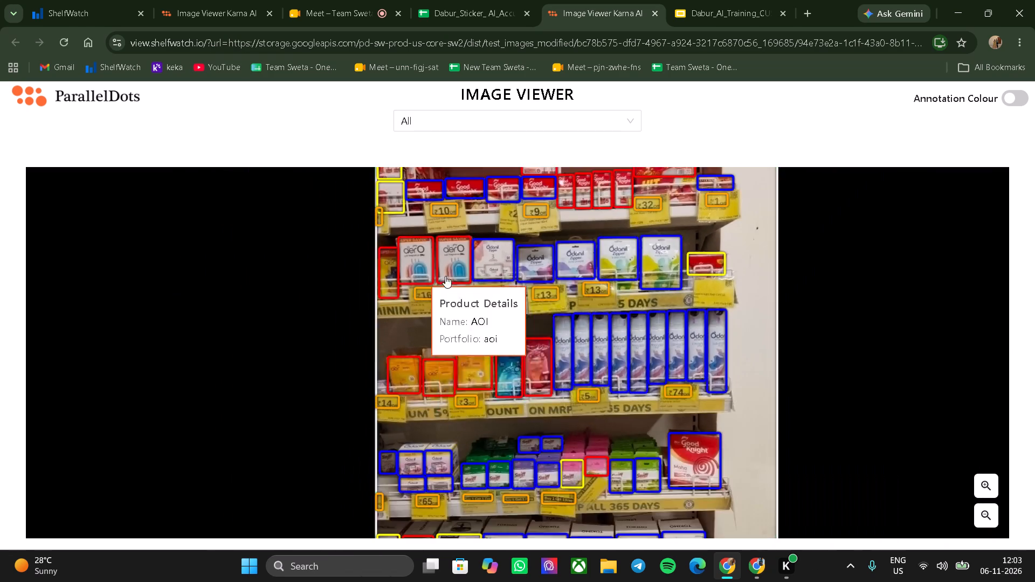
{"action": "scroll", "coordinate": [445, 276], "scroll_direction": "up", "scroll_amount": 5}
{"action": "scroll", "coordinate": [464, 373], "scroll_direction": "down", "scroll_amount": 11}
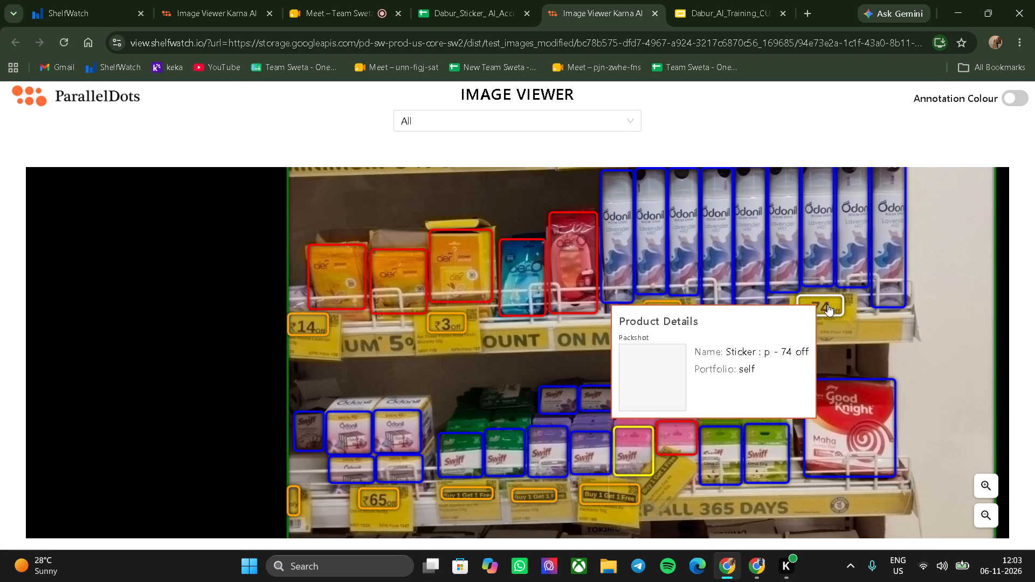
{"action": "scroll", "coordinate": [815, 301], "scroll_direction": "up", "scroll_amount": 9}
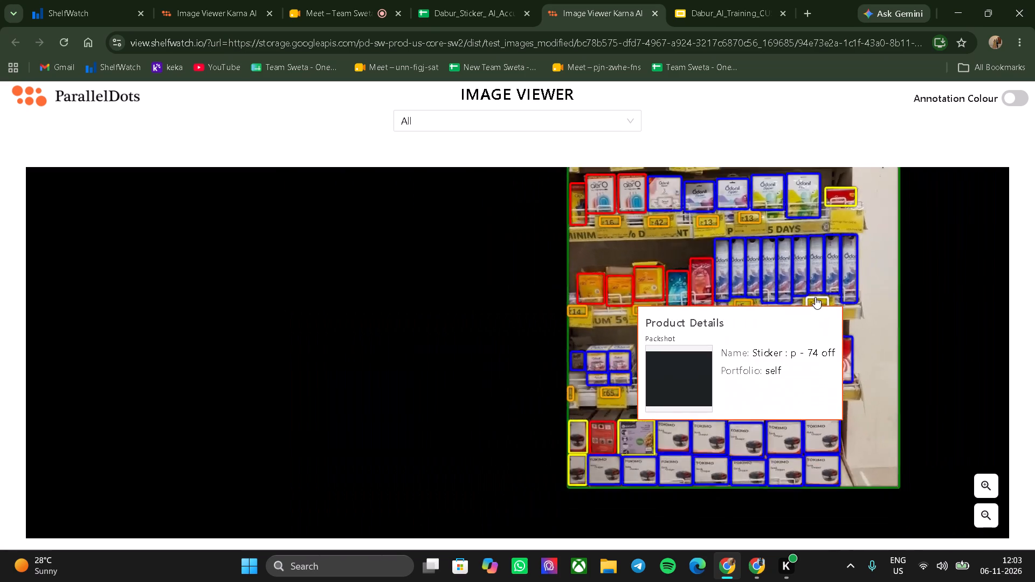
{"action": "scroll", "coordinate": [815, 297], "scroll_direction": "up", "scroll_amount": 3}
{"action": "scroll", "coordinate": [757, 393], "scroll_direction": "down", "scroll_amount": 12}
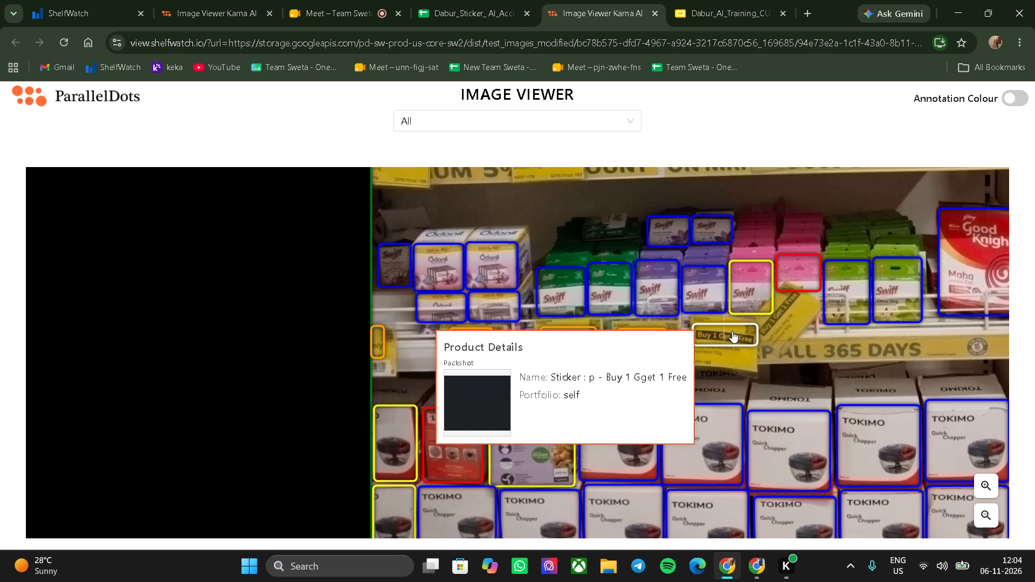
{"action": "scroll", "coordinate": [713, 324], "scroll_direction": "up", "scroll_amount": 6}
{"action": "scroll", "coordinate": [572, 493], "scroll_direction": "down", "scroll_amount": 2}
{"action": "scroll", "coordinate": [528, 487], "scroll_direction": "up", "scroll_amount": 8}
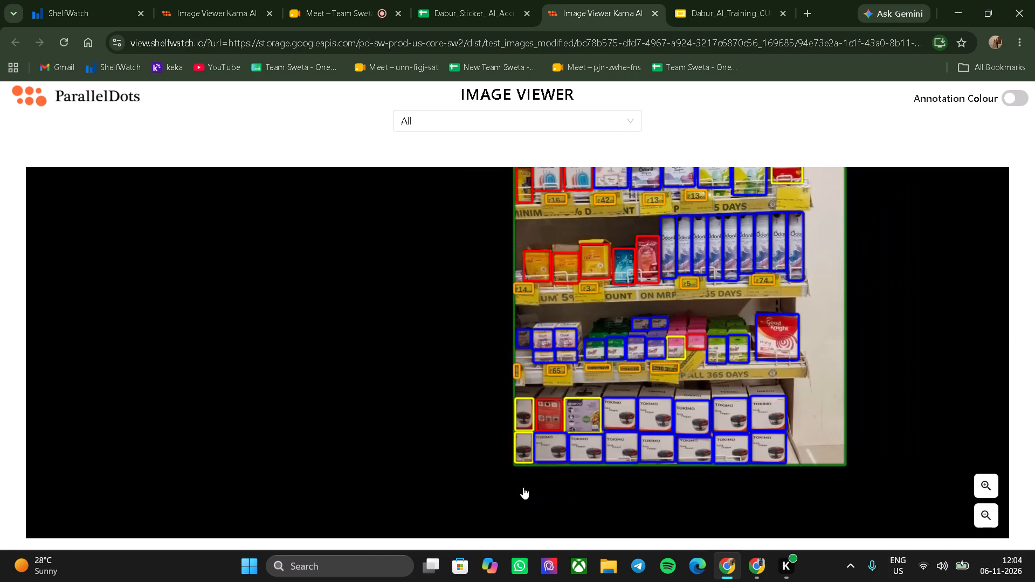
Re-examine the price stickers along the top edge of the row 8 shelf image.
{"action": "scroll", "coordinate": [523, 487], "scroll_direction": "up", "scroll_amount": 3}
{"action": "scroll", "coordinate": [605, 213], "scroll_direction": "up", "scroll_amount": 5}
{"action": "scroll", "coordinate": [596, 211], "scroll_direction": "down", "scroll_amount": 19}
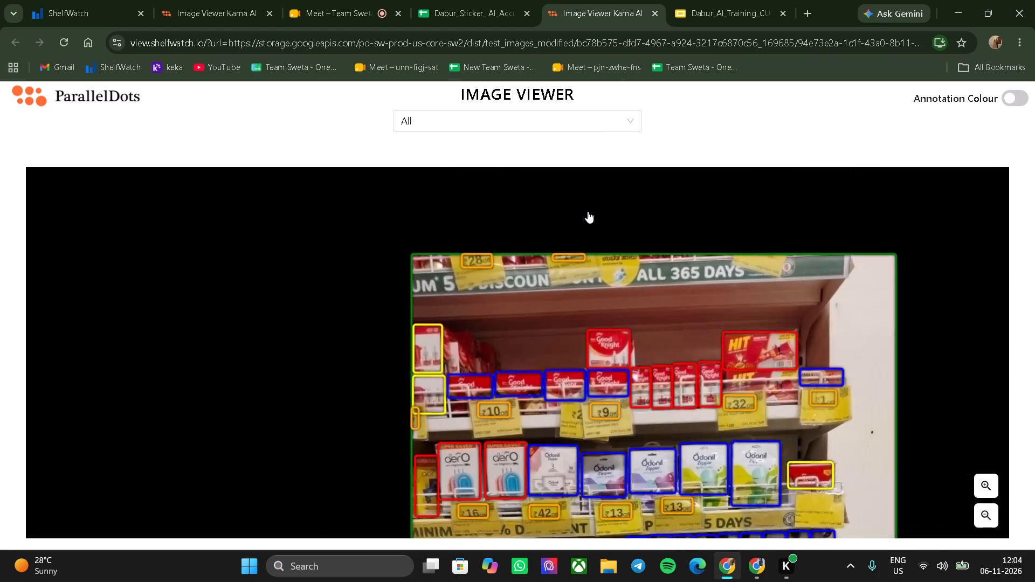
{"action": "scroll", "coordinate": [588, 211], "scroll_direction": "down", "scroll_amount": 13}
{"action": "scroll", "coordinate": [611, 182], "scroll_direction": "up", "scroll_amount": 4}
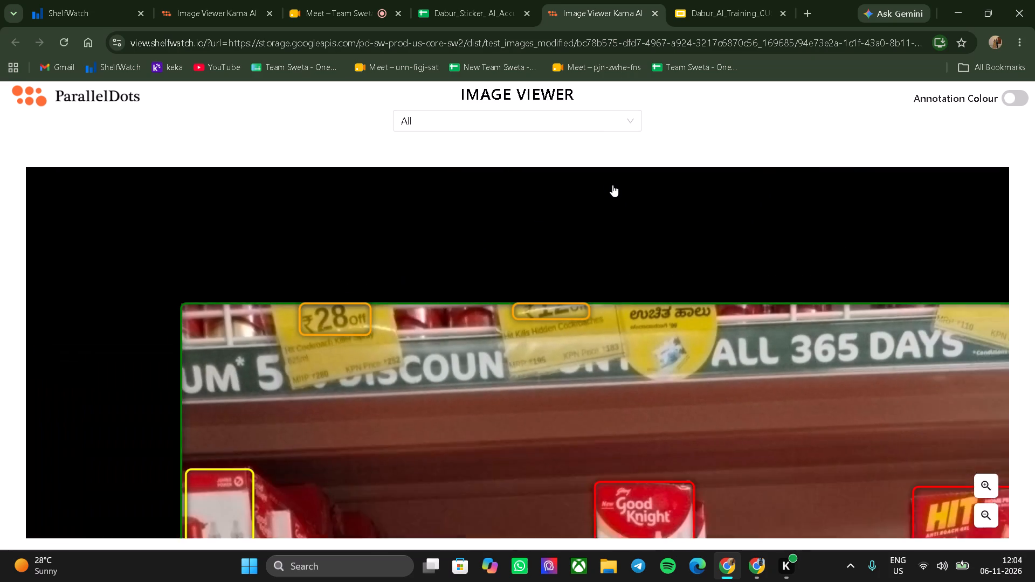
{"action": "scroll", "coordinate": [612, 185], "scroll_direction": "up", "scroll_amount": 1}
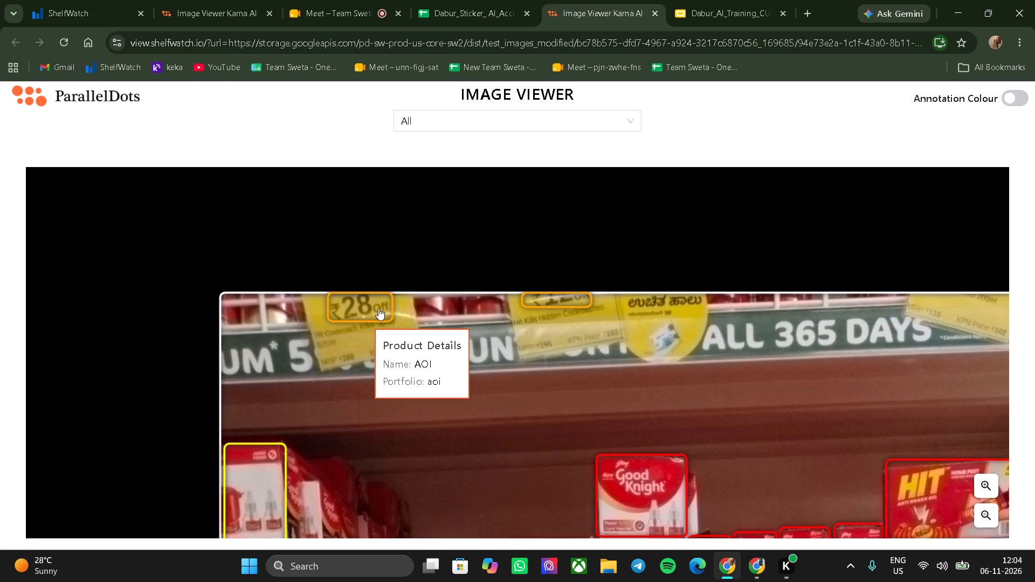
{"action": "scroll", "coordinate": [564, 302], "scroll_direction": "down", "scroll_amount": 10}
{"action": "scroll", "coordinate": [568, 247], "scroll_direction": "up", "scroll_amount": 5}
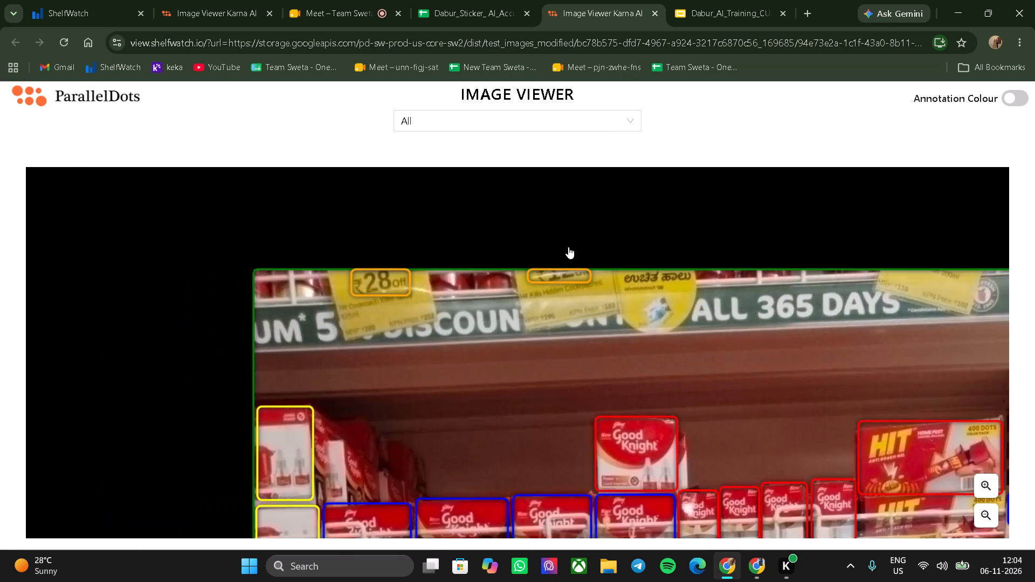
Compare the OCR labels of the price stickers on the Good Knight and Odonil Zipper shelves of the row 8 image with their printed text.
{"action": "scroll", "coordinate": [568, 247], "scroll_direction": "up", "scroll_amount": 9}
{"action": "scroll", "coordinate": [506, 449], "scroll_direction": "down", "scroll_amount": 12}
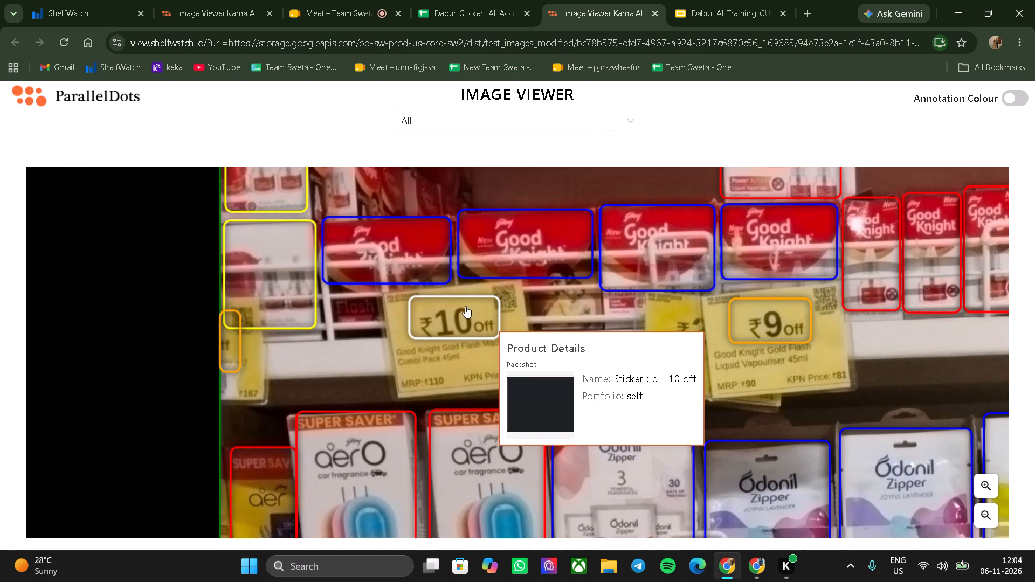
{"action": "scroll", "coordinate": [464, 304], "scroll_direction": "up", "scroll_amount": 4}
{"action": "scroll", "coordinate": [861, 369], "scroll_direction": "down", "scroll_amount": 4}
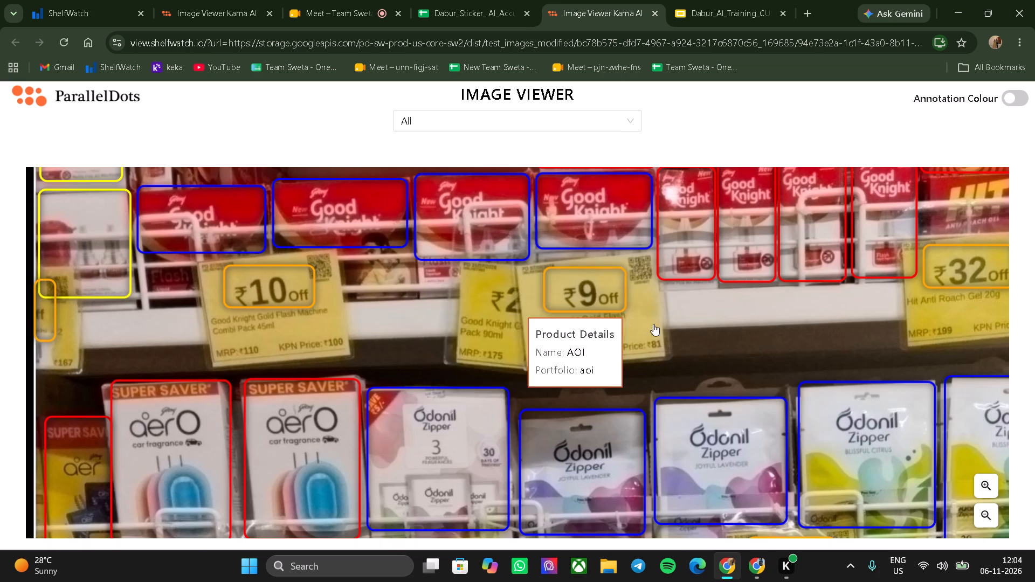
{"action": "scroll", "coordinate": [591, 274], "scroll_direction": "up", "scroll_amount": 8}
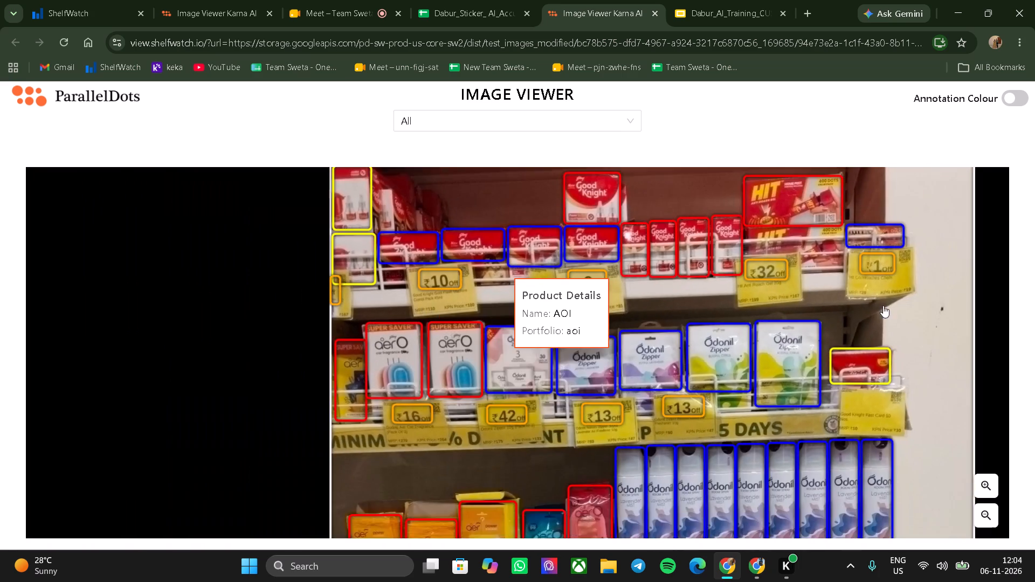
{"action": "scroll", "coordinate": [926, 225], "scroll_direction": "down", "scroll_amount": 10}
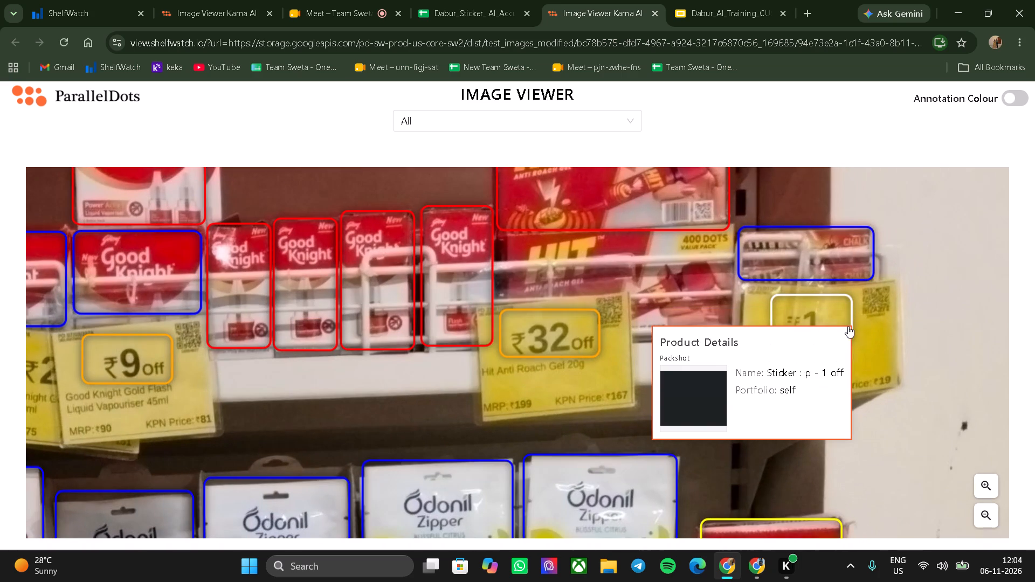
{"action": "scroll", "coordinate": [549, 309], "scroll_direction": "up", "scroll_amount": 6}
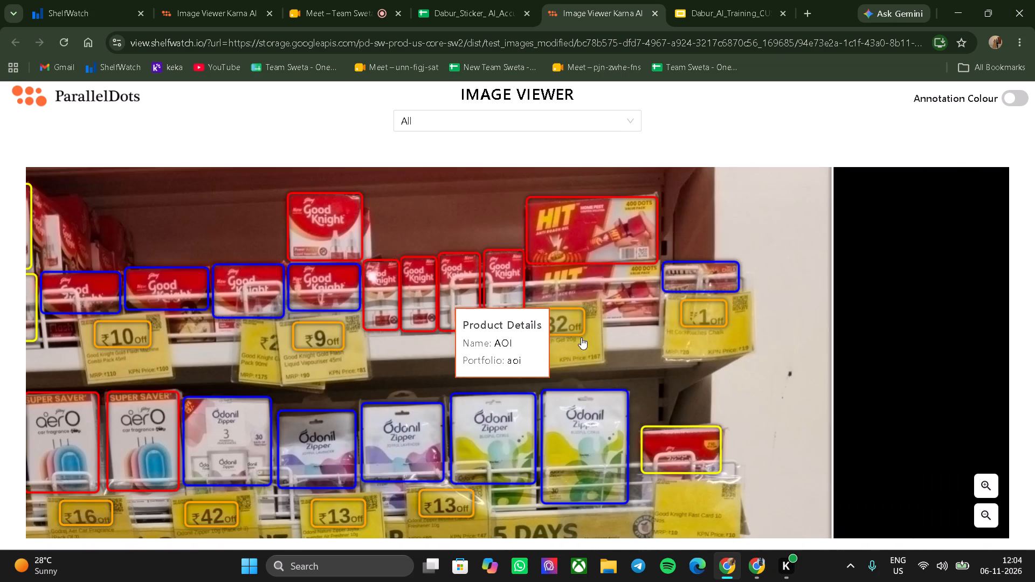
{"action": "scroll", "coordinate": [563, 310], "scroll_direction": "up", "scroll_amount": 5}
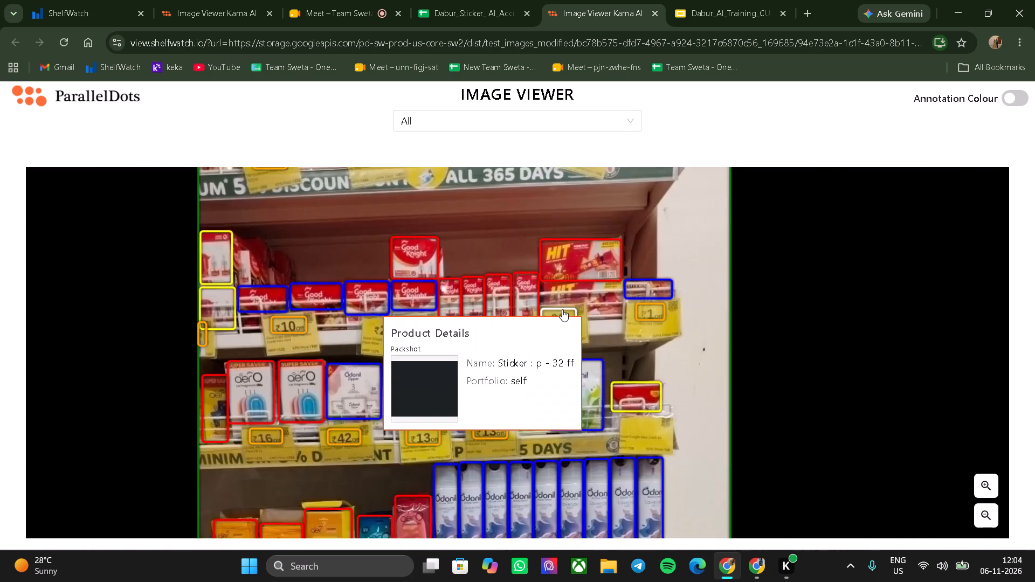
{"action": "scroll", "coordinate": [562, 309], "scroll_direction": "up", "scroll_amount": 5}
{"action": "scroll", "coordinate": [360, 456], "scroll_direction": "down", "scroll_amount": 14}
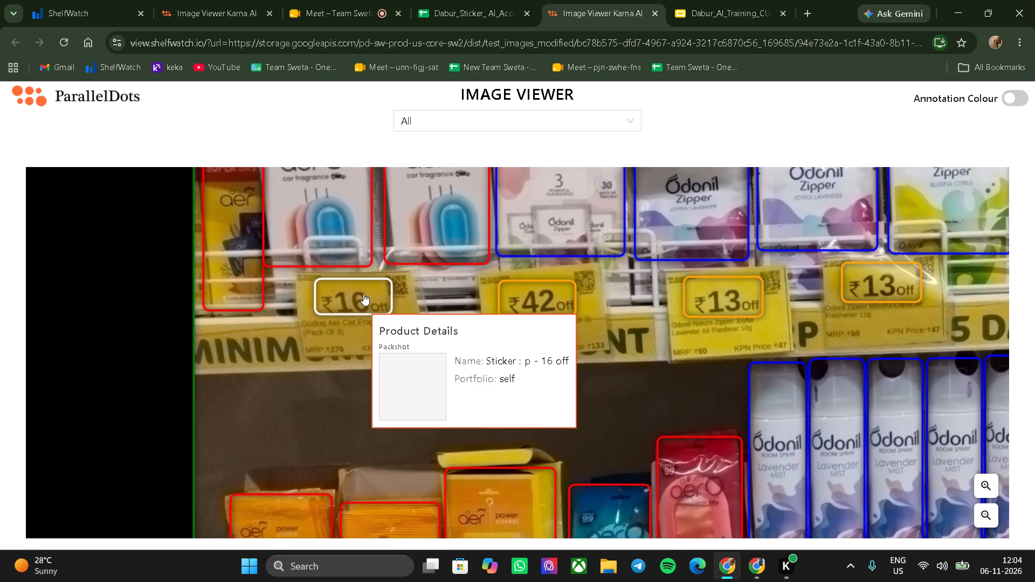
{"action": "scroll", "coordinate": [362, 293], "scroll_direction": "up", "scroll_amount": 7}
{"action": "scroll", "coordinate": [601, 273], "scroll_direction": "down", "scroll_amount": 9}
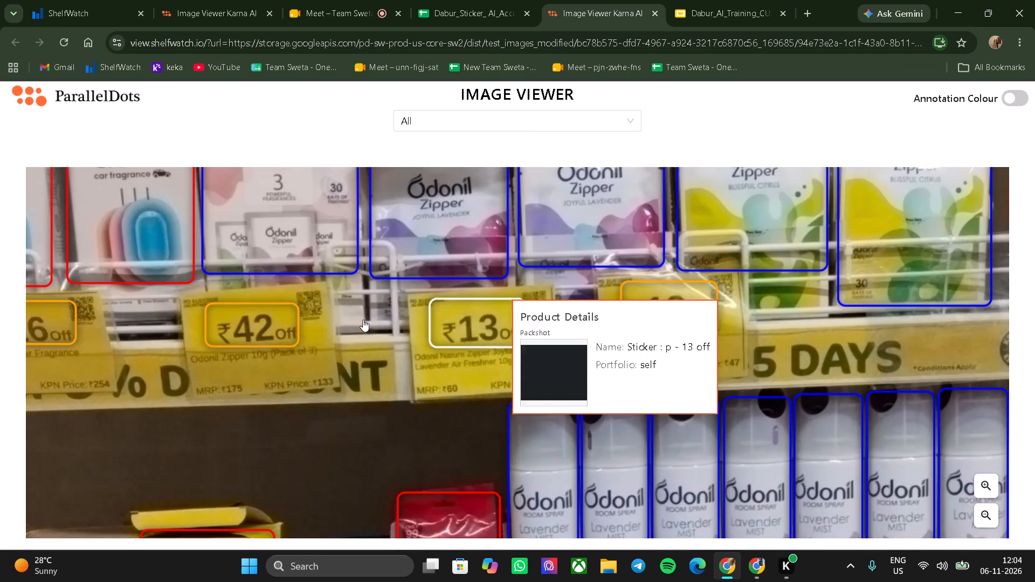
{"action": "scroll", "coordinate": [229, 321], "scroll_direction": "up", "scroll_amount": 5}
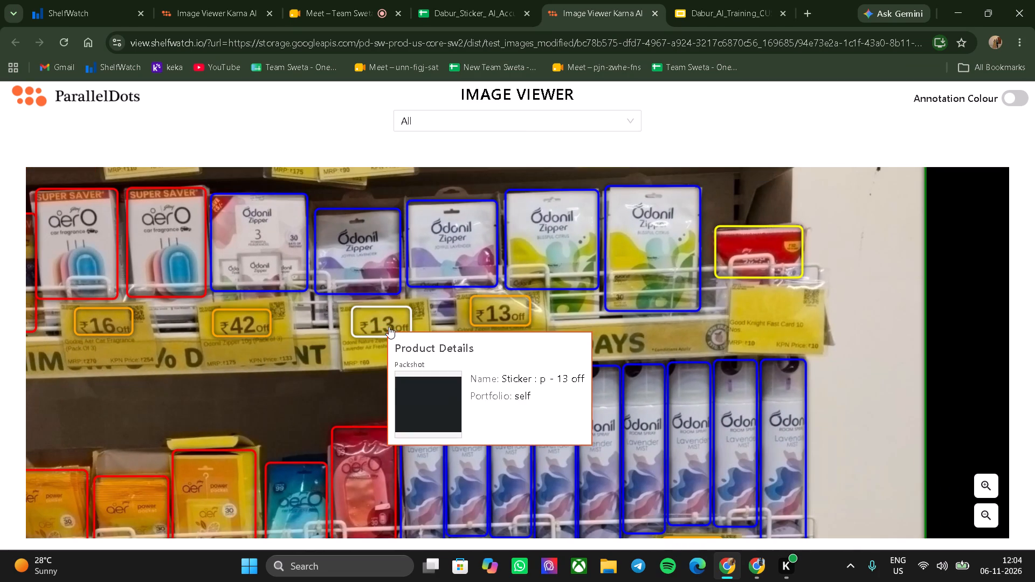
Check the OCR labels of the price and Buy 1 Get 1 Free stickers on the aer pocket, Odonil spray and Swiff shelves.
{"action": "scroll", "coordinate": [684, 282], "scroll_direction": "up", "scroll_amount": 8}
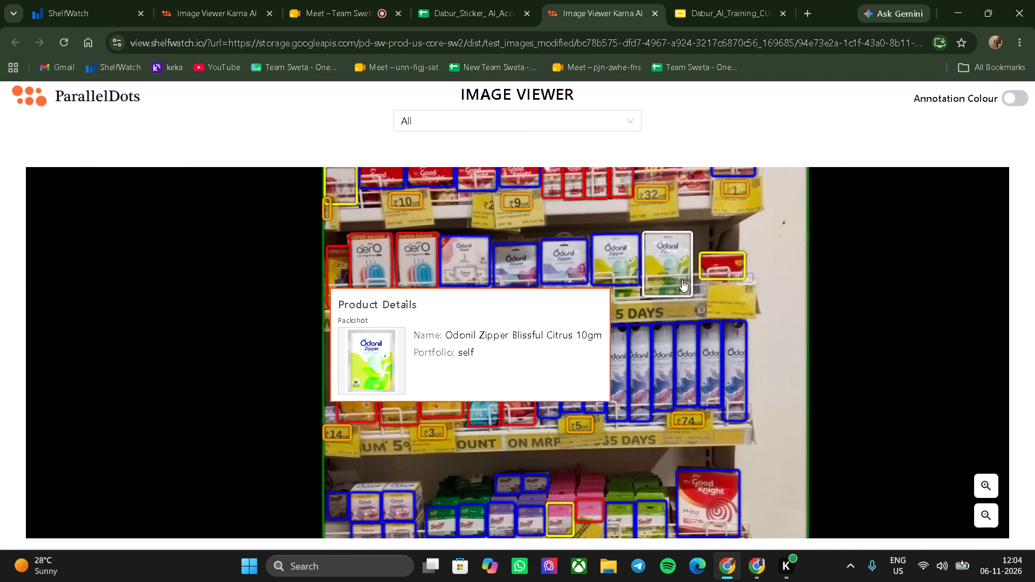
{"action": "scroll", "coordinate": [422, 441], "scroll_direction": "down", "scroll_amount": 16}
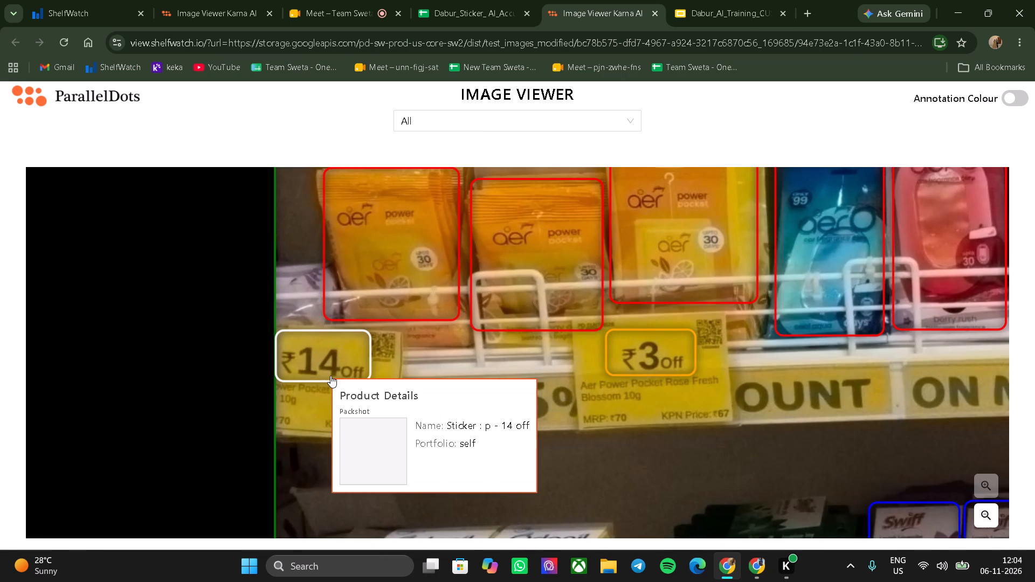
{"action": "scroll", "coordinate": [304, 369], "scroll_direction": "up", "scroll_amount": 5}
{"action": "scroll", "coordinate": [644, 395], "scroll_direction": "down", "scroll_amount": 5}
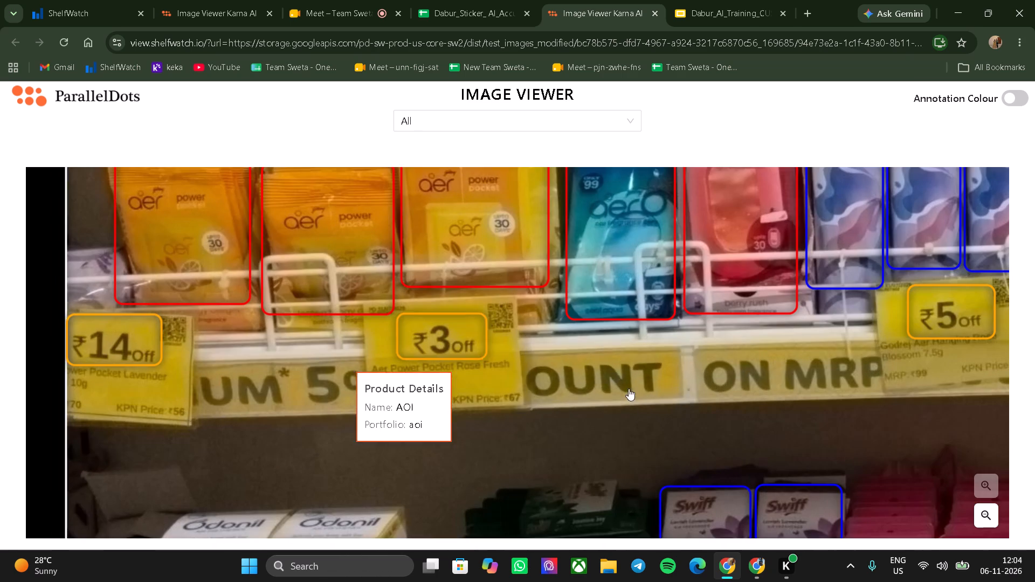
{"action": "scroll", "coordinate": [427, 332], "scroll_direction": "up", "scroll_amount": 11}
{"action": "scroll", "coordinate": [867, 335], "scroll_direction": "down", "scroll_amount": 5}
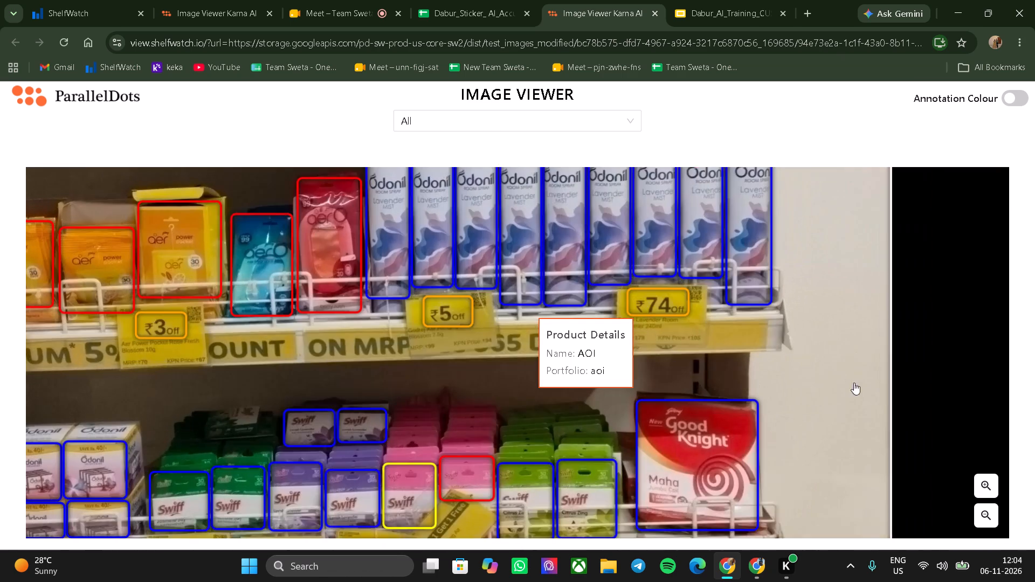
{"action": "scroll", "coordinate": [808, 375], "scroll_direction": "down", "scroll_amount": 4}
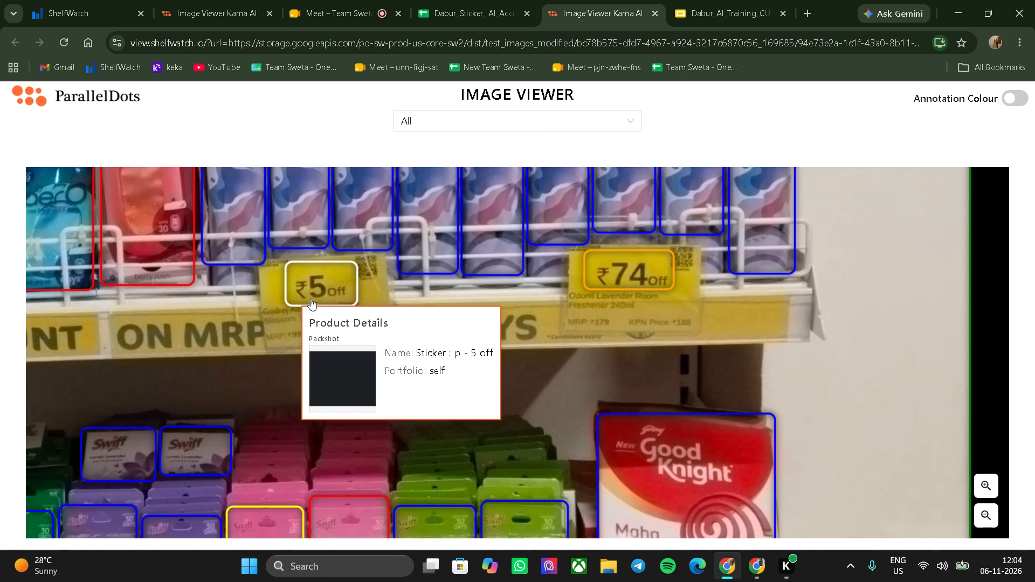
{"action": "scroll", "coordinate": [630, 265], "scroll_direction": "up", "scroll_amount": 11}
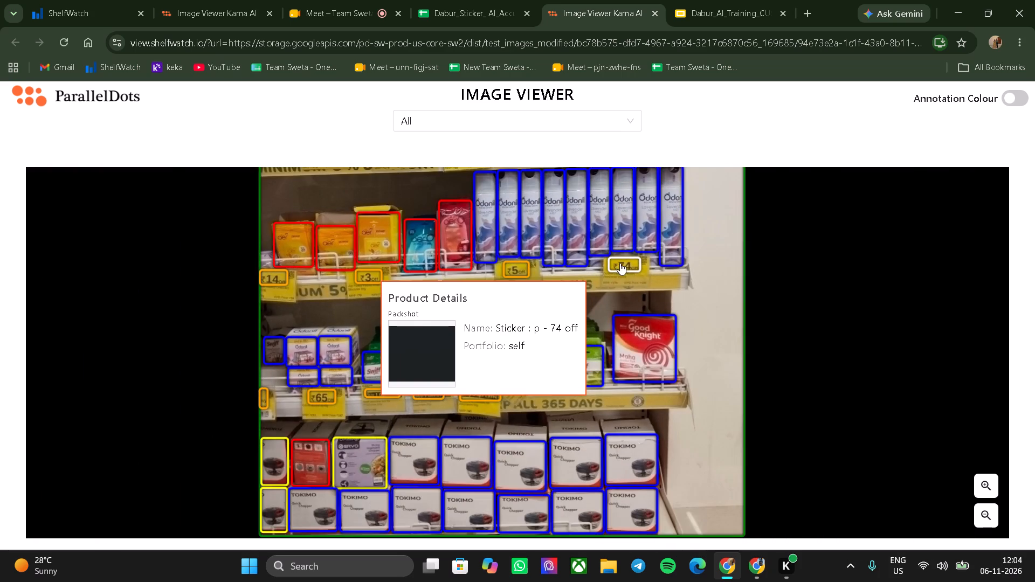
{"action": "scroll", "coordinate": [282, 444], "scroll_direction": "down", "scroll_amount": 11}
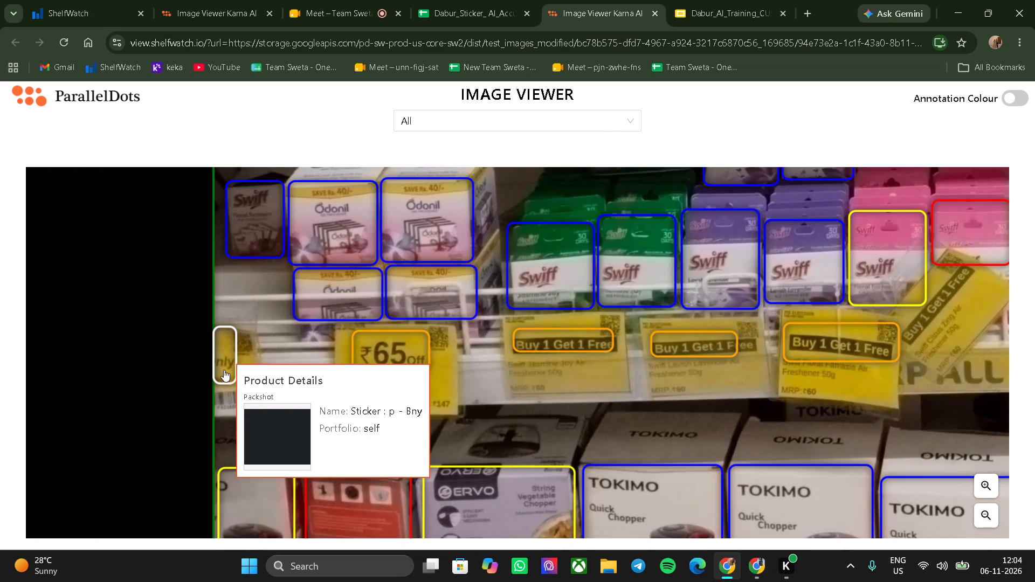
{"action": "scroll", "coordinate": [219, 370], "scroll_direction": "up", "scroll_amount": 4}
{"action": "scroll", "coordinate": [458, 399], "scroll_direction": "down", "scroll_amount": 6}
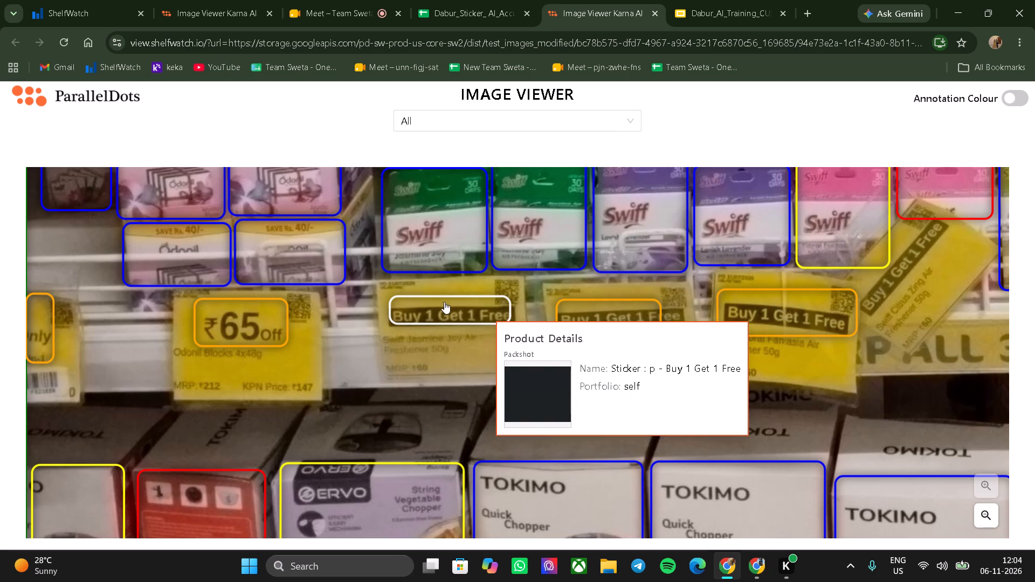
{"action": "scroll", "coordinate": [436, 299], "scroll_direction": "up", "scroll_amount": 12}
In the accuracy dashboard, enter 6 wrong annotations under Sticker OCR and 0 under Sticker Detector for row 8.
{"action": "left_click", "coordinate": [456, 4]}
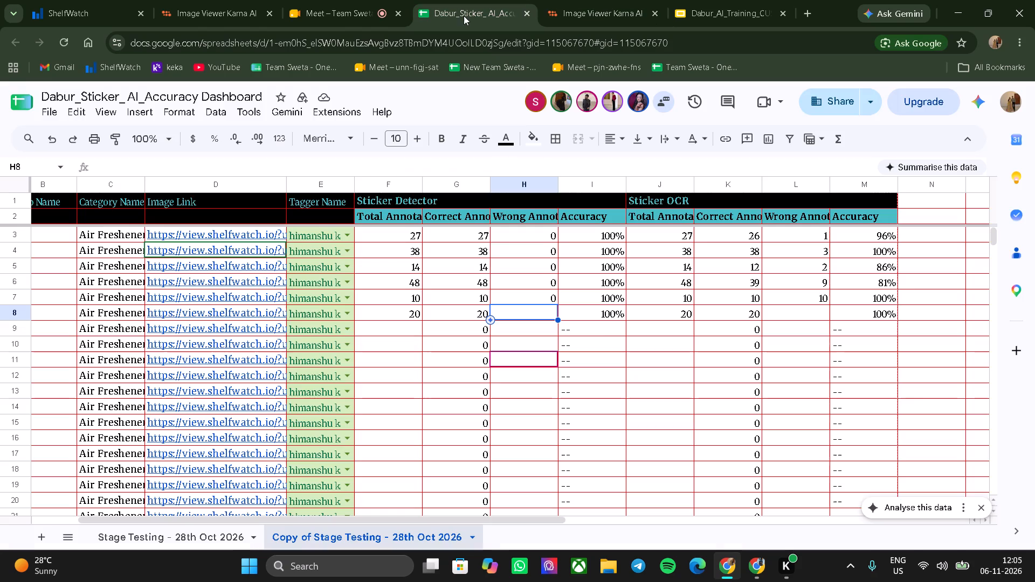
{"action": "left_click", "coordinate": [810, 315]}
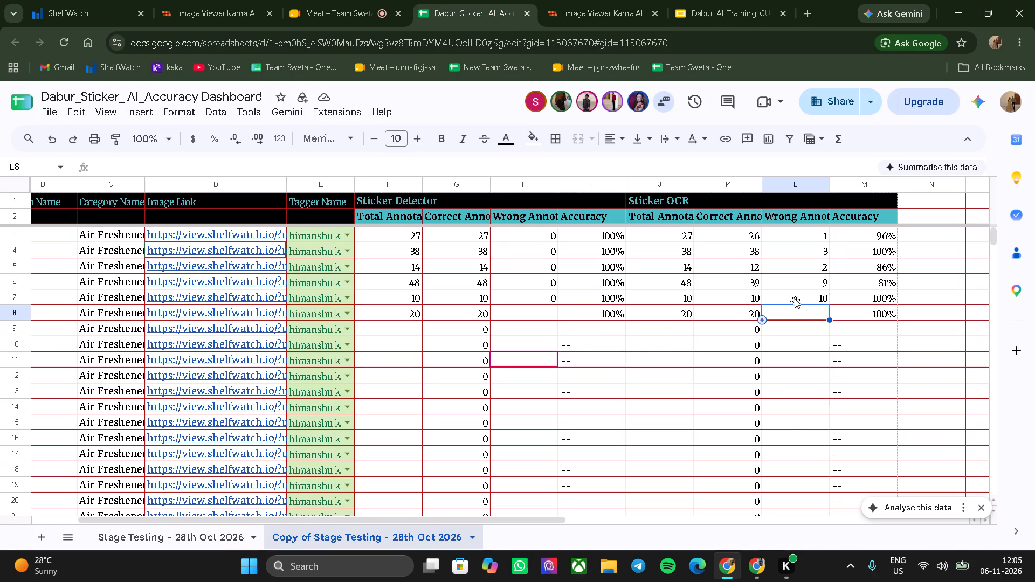
{"action": "key", "text": "6"}
{"action": "left_click", "coordinate": [595, 351]}
{"action": "left_click", "coordinate": [533, 310]}
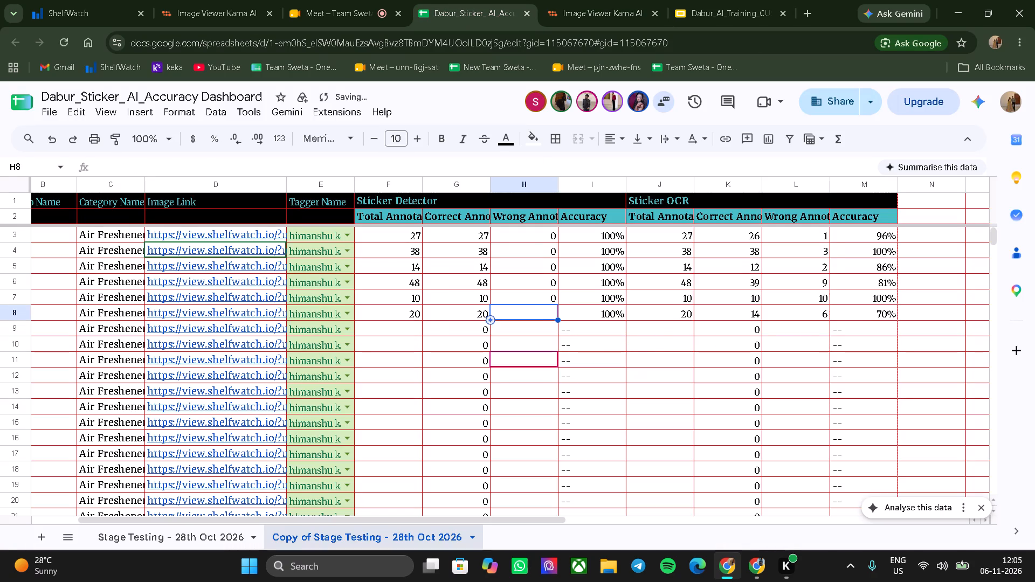
{"action": "key", "text": "0"}
{"action": "left_click", "coordinate": [399, 331]}
Open the row 9 shelf image from its image link and close the row 8 image's browser tab.
{"action": "scroll", "coordinate": [377, 342], "scroll_direction": "down", "scroll_amount": 3}
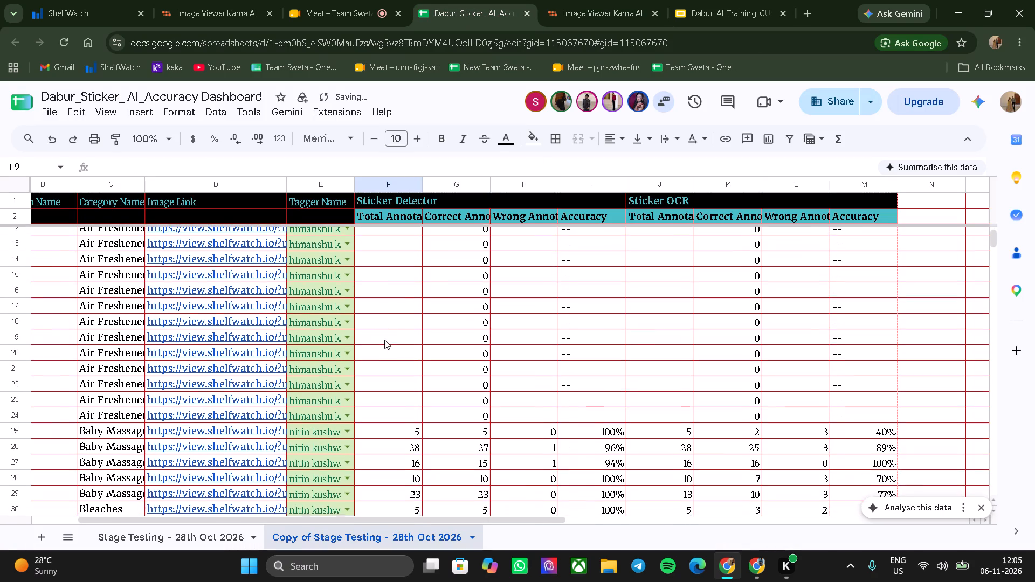
{"action": "scroll", "coordinate": [383, 339], "scroll_direction": "down", "scroll_amount": 2}
{"action": "scroll", "coordinate": [382, 341], "scroll_direction": "up", "scroll_amount": 4}
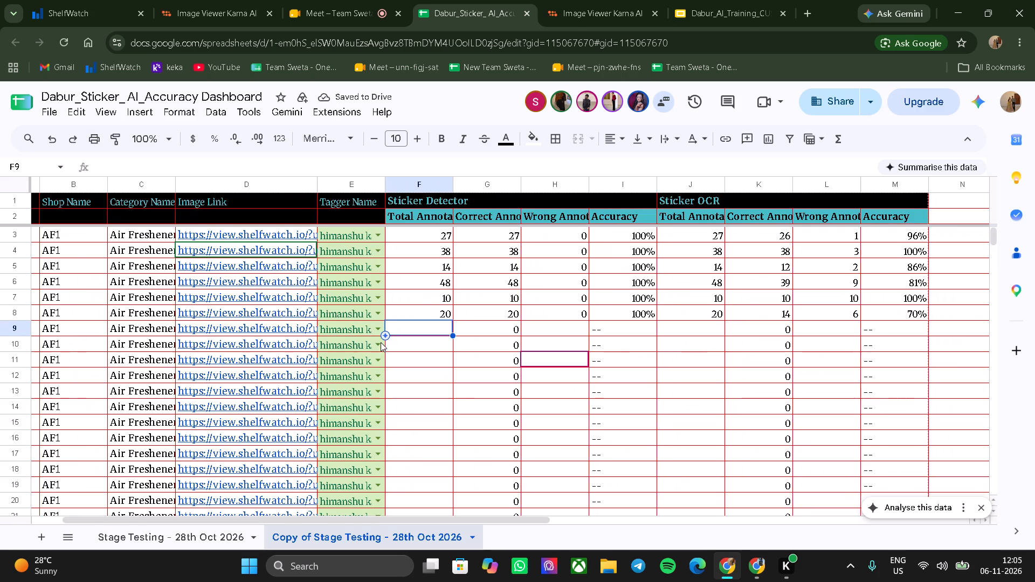
{"action": "scroll", "coordinate": [381, 342], "scroll_direction": "up", "scroll_amount": 1}
{"action": "left_click", "coordinate": [261, 327]}
{"action": "left_click", "coordinate": [268, 352]}
{"action": "left_click_drag", "start_coordinate": [440, 246], "coordinate": [696, 64]}
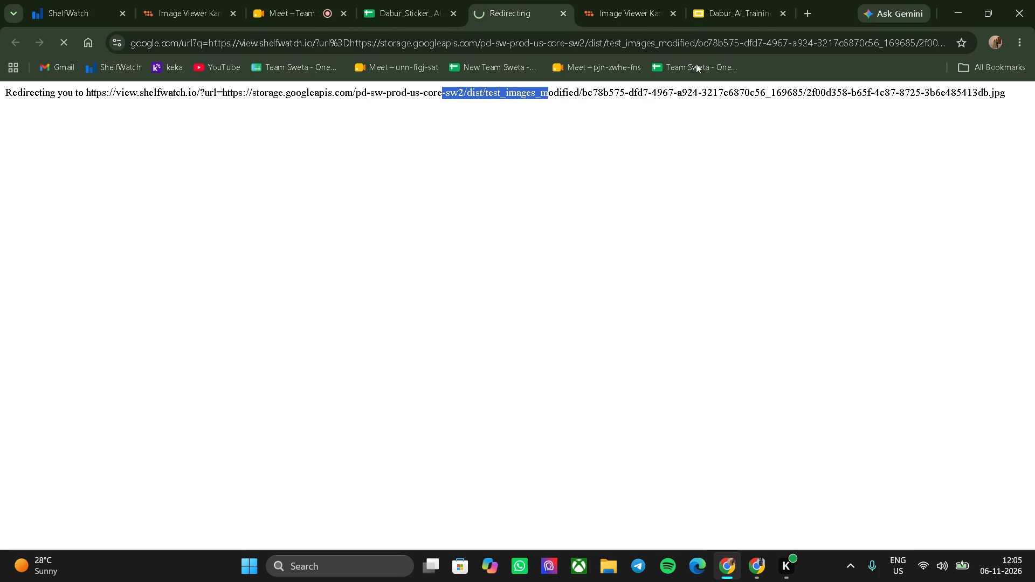
{"action": "left_click_drag", "start_coordinate": [696, 64], "coordinate": [916, 13]}
{"action": "left_click", "coordinate": [672, 17]}
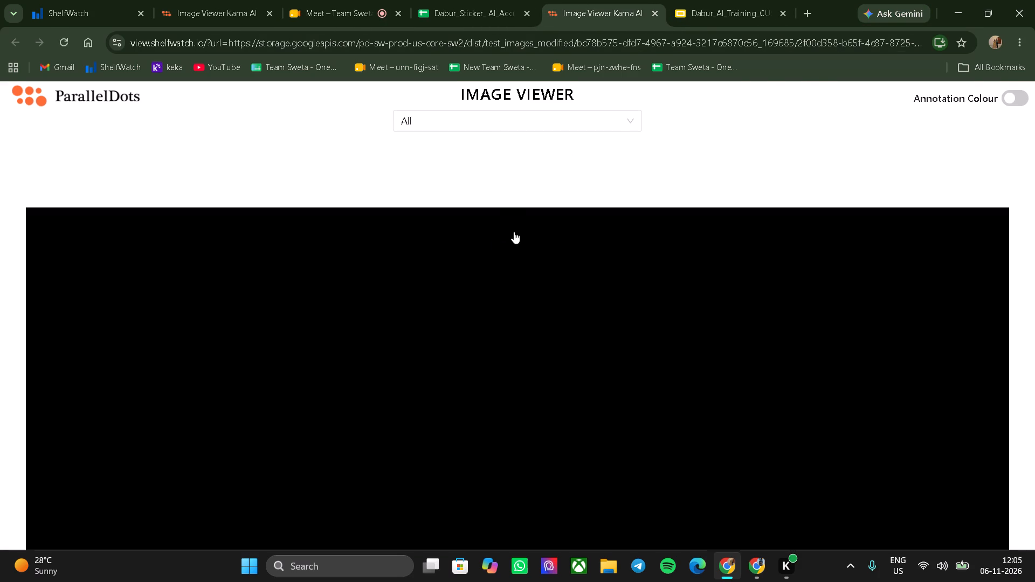
Count the sticker annotations on the row 9 image and enter 6 as both Sticker Detector and Sticker OCR total annotations in the dashboard.
{"action": "scroll", "coordinate": [476, 194], "scroll_direction": "up", "scroll_amount": 3}
{"action": "scroll", "coordinate": [328, 261], "scroll_direction": "down", "scroll_amount": 3}
{"action": "scroll", "coordinate": [519, 306], "scroll_direction": "up", "scroll_amount": 6}
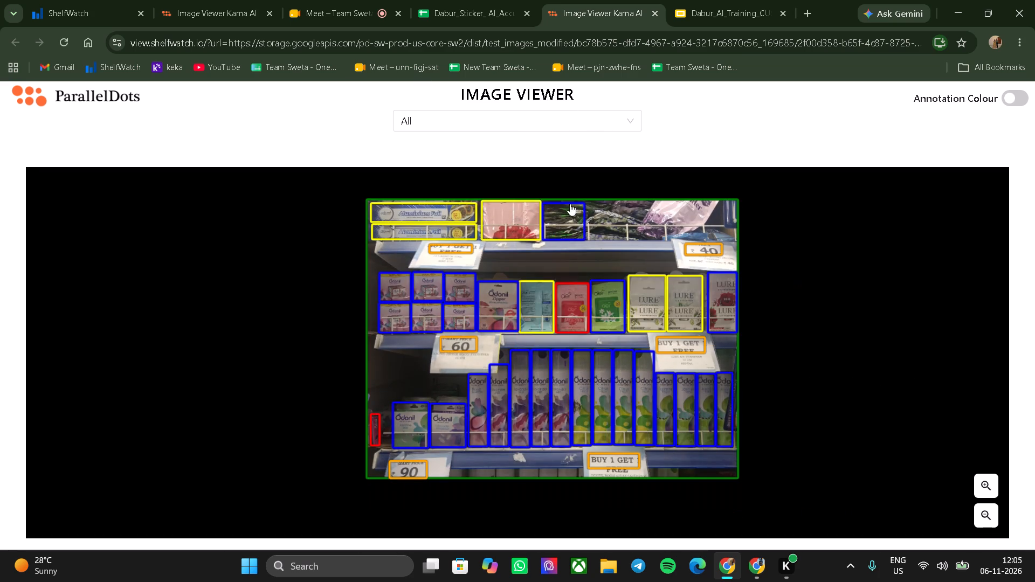
{"action": "left_click", "coordinate": [711, 363]}
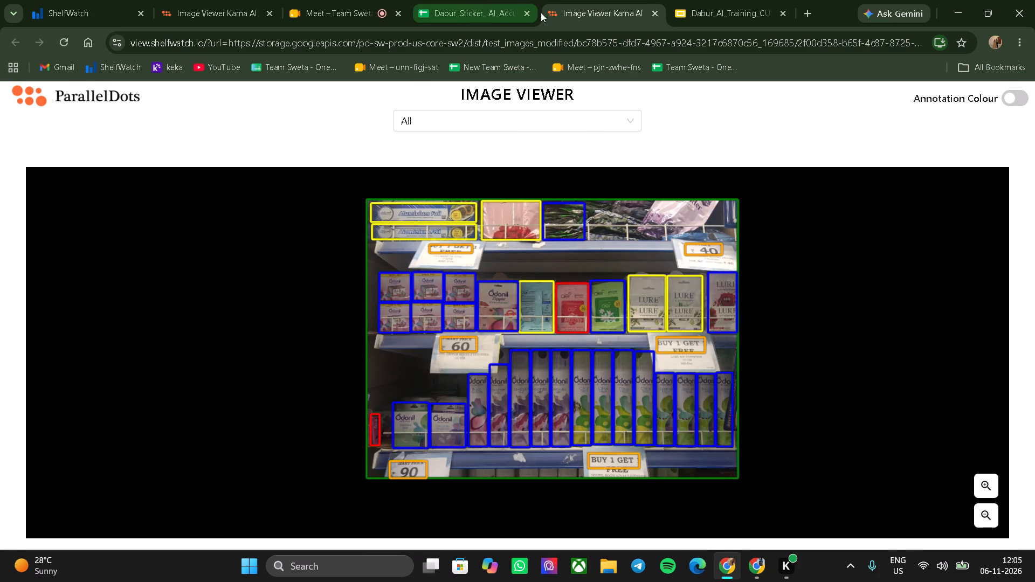
{"action": "left_click", "coordinate": [468, 12]}
{"action": "left_click", "coordinate": [426, 327]}
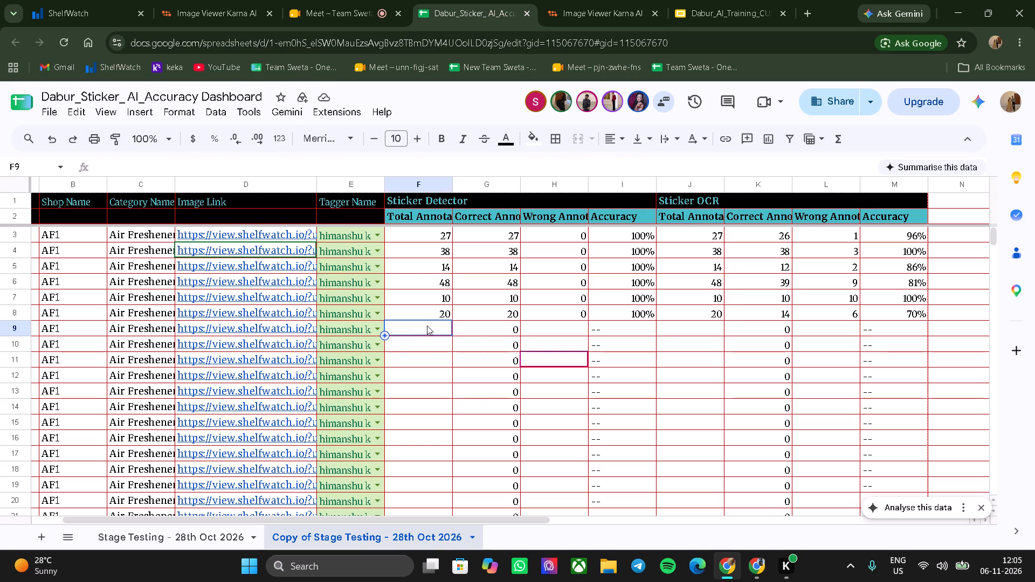
{"action": "key", "text": "6"}
{"action": "left_click", "coordinate": [700, 328]}
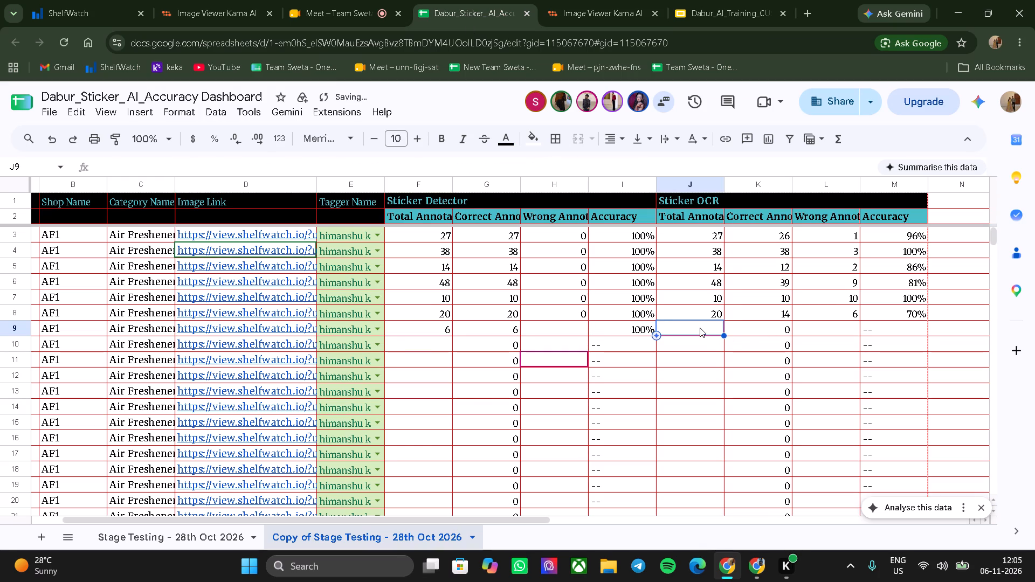
{"action": "key", "text": "6"}
{"action": "left_click", "coordinate": [560, 331]}
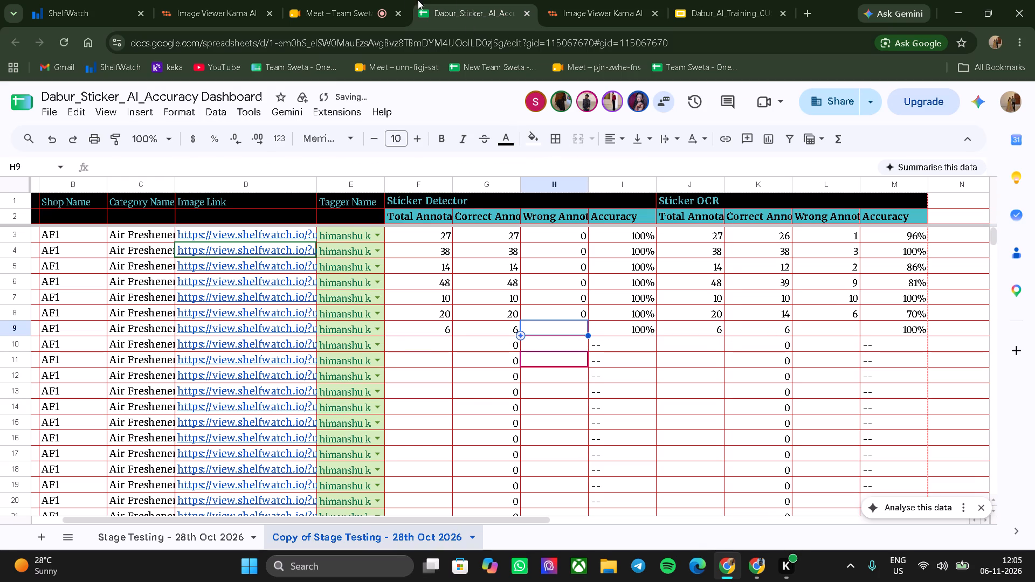
Check the sticker boxes and labels on the row 9 shelf image, including the Buy 1 Get 1 Free and 90 price stickers.
{"action": "left_click", "coordinate": [615, 16]}
{"action": "scroll", "coordinate": [475, 252], "scroll_direction": "up", "scroll_amount": 8}
{"action": "scroll", "coordinate": [492, 264], "scroll_direction": "down", "scroll_amount": 5}
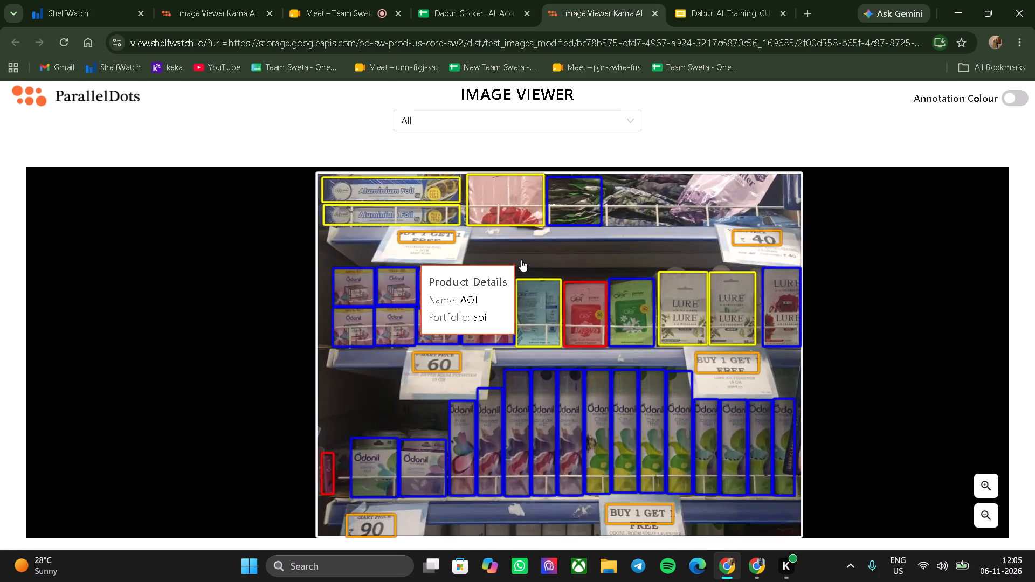
{"action": "scroll", "coordinate": [521, 260], "scroll_direction": "down", "scroll_amount": 14}
{"action": "scroll", "coordinate": [282, 262], "scroll_direction": "up", "scroll_amount": 2}
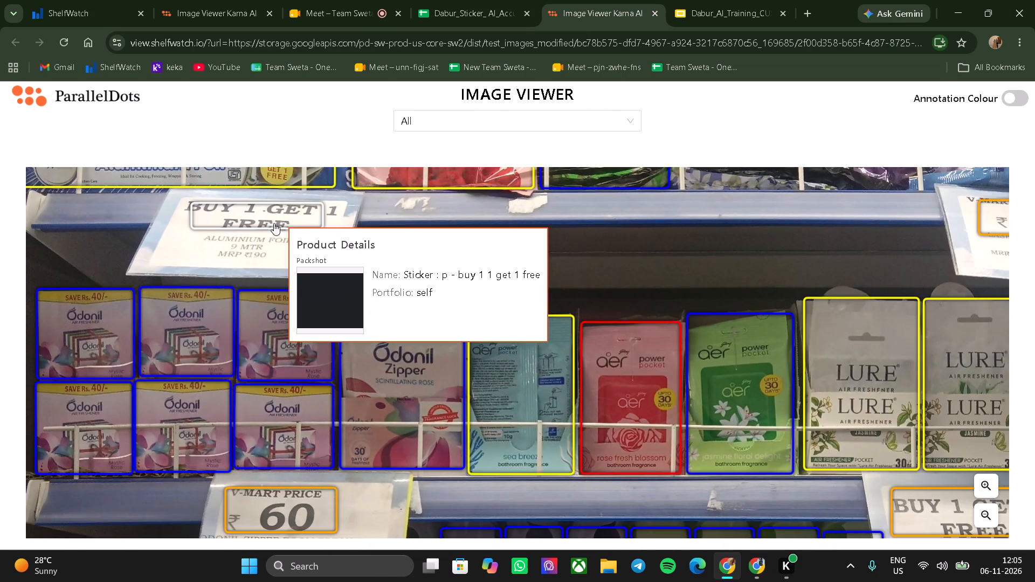
{"action": "scroll", "coordinate": [264, 218], "scroll_direction": "up", "scroll_amount": 6}
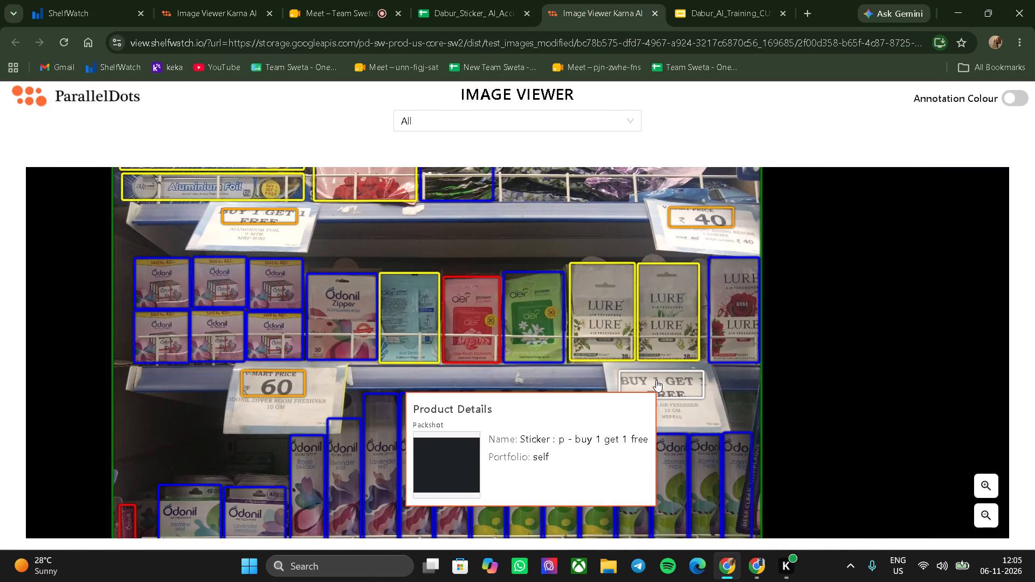
{"action": "scroll", "coordinate": [474, 189], "scroll_direction": "up", "scroll_amount": 6}
{"action": "scroll", "coordinate": [362, 444], "scroll_direction": "down", "scroll_amount": 2}
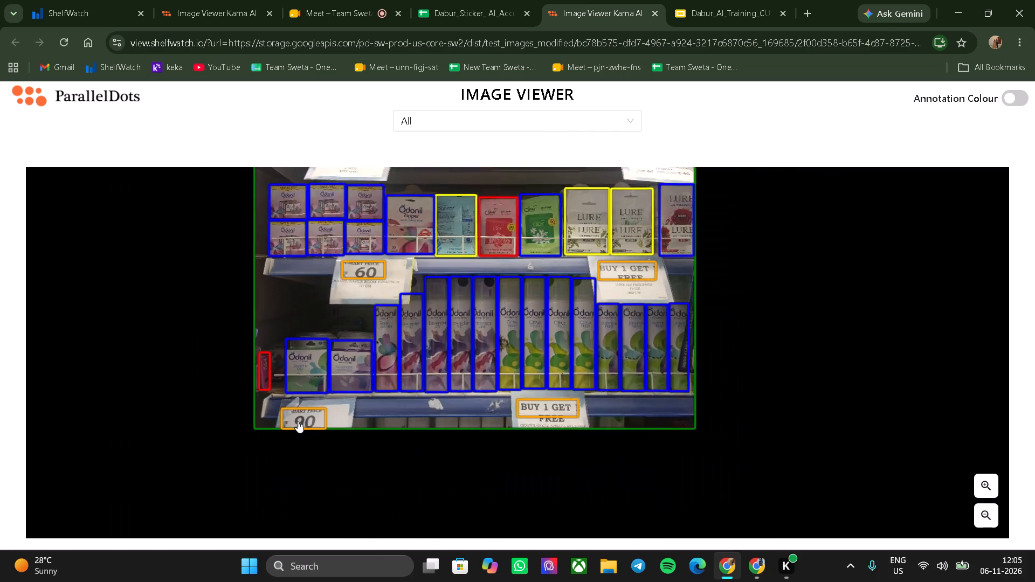
{"action": "scroll", "coordinate": [298, 421], "scroll_direction": "down", "scroll_amount": 3}
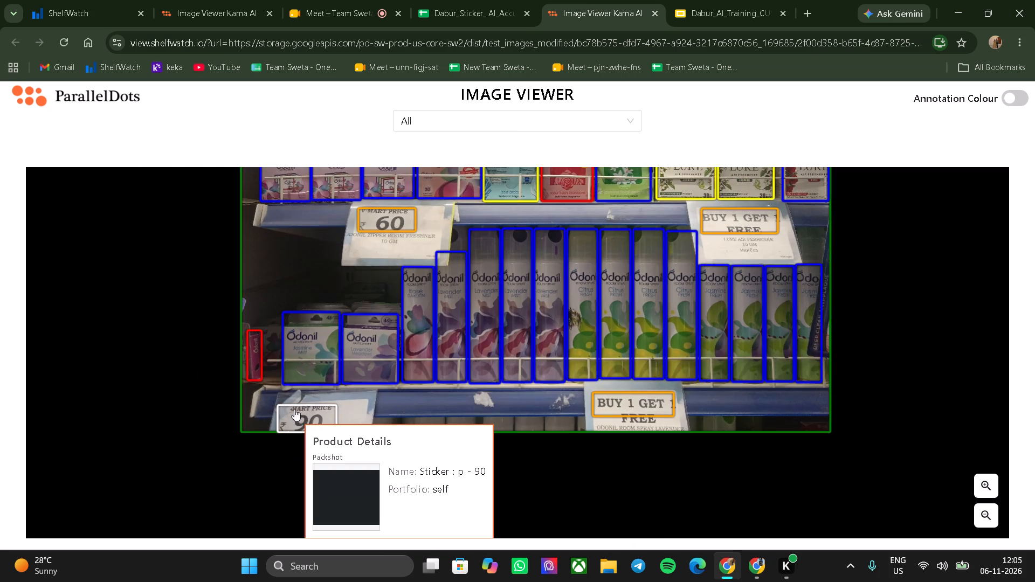
{"action": "scroll", "coordinate": [295, 417], "scroll_direction": "down", "scroll_amount": 7}
{"action": "scroll", "coordinate": [291, 416], "scroll_direction": "up", "scroll_amount": 1}
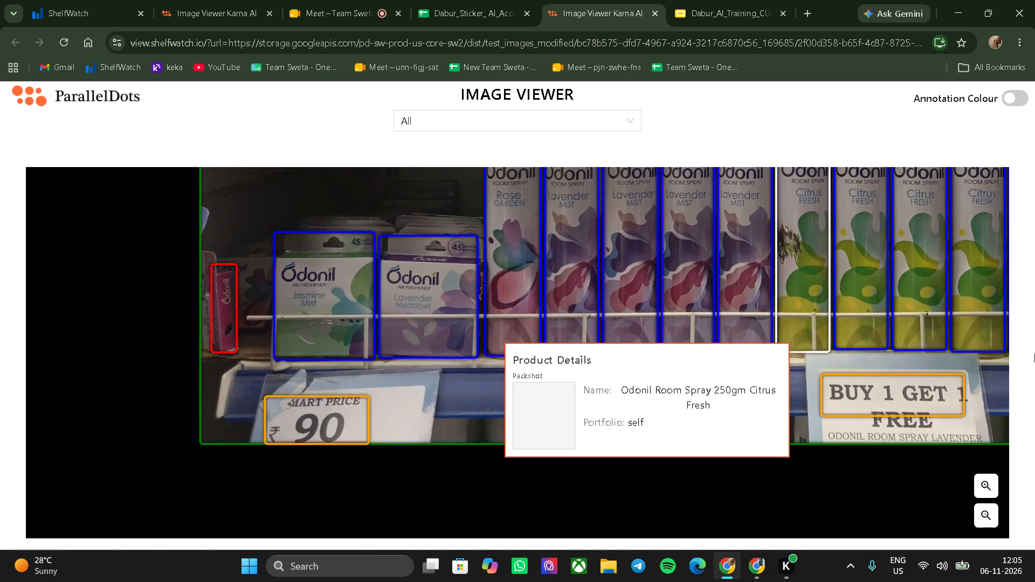
{"action": "scroll", "coordinate": [239, 428], "scroll_direction": "down", "scroll_amount": 8}
{"action": "scroll", "coordinate": [241, 431], "scroll_direction": "up", "scroll_amount": 11}
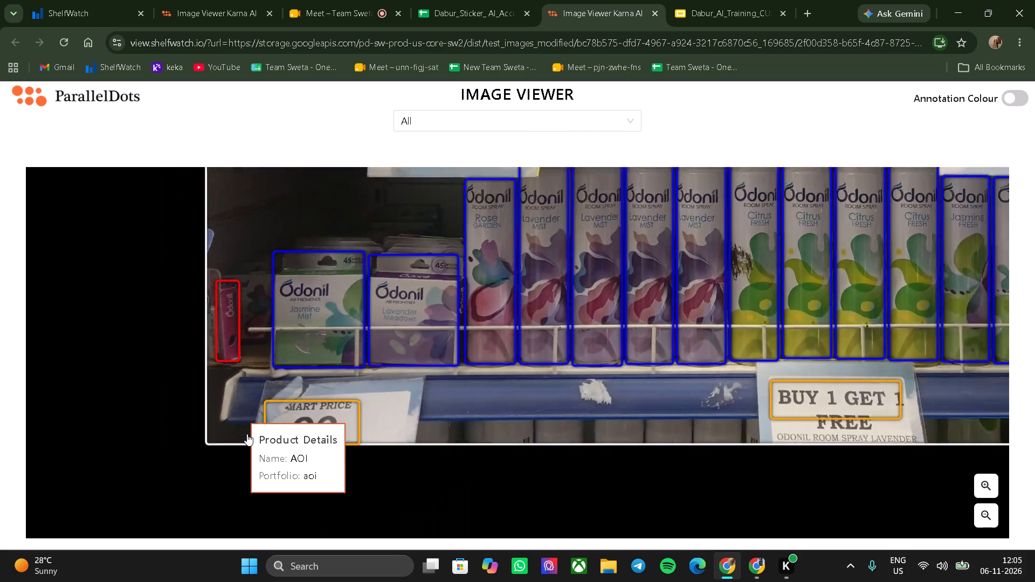
{"action": "scroll", "coordinate": [247, 434], "scroll_direction": "up", "scroll_amount": 3}
In the accuracy dashboard, enter 0 wrong annotations under Sticker Detector for row 9.
{"action": "left_click", "coordinate": [451, 14]}
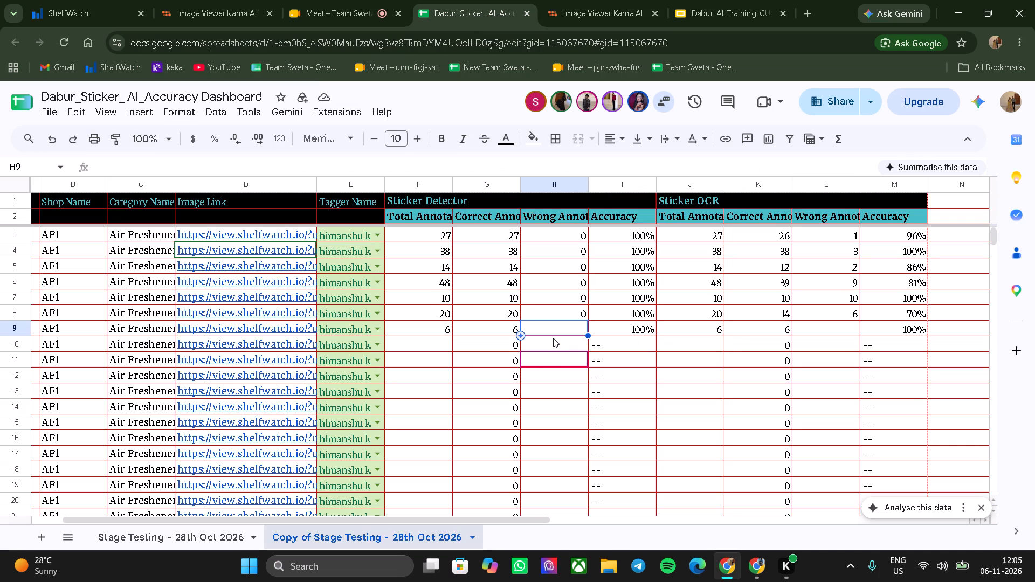
{"action": "key", "text": "0"}
{"action": "left_click", "coordinate": [837, 327]}
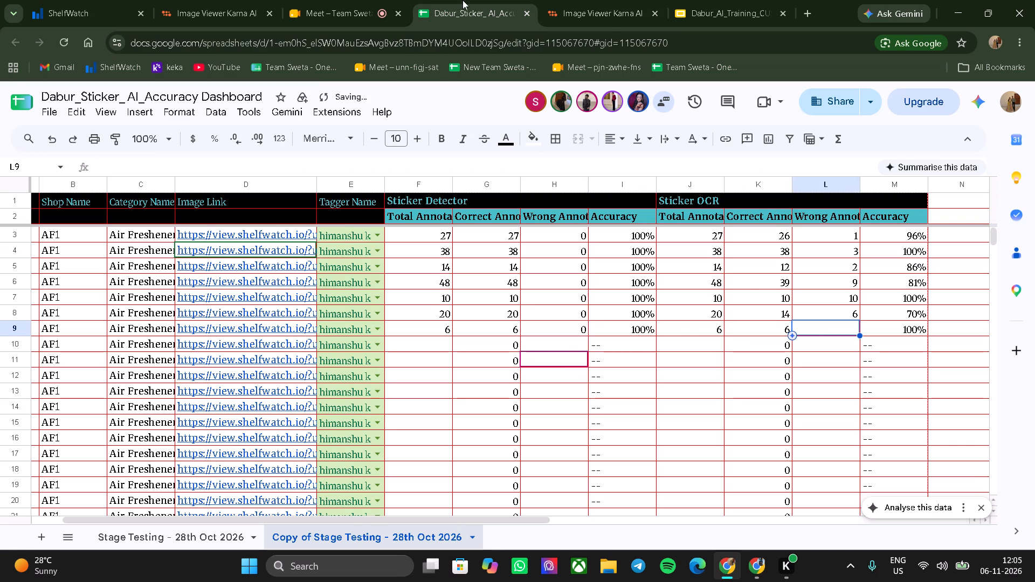
Check the OCR labels of the V-Mart 40 and 60 price stickers against the printed prices on the row 9 image.
{"action": "left_click", "coordinate": [590, 16]}
{"action": "scroll", "coordinate": [233, 473], "scroll_direction": "up", "scroll_amount": 7}
{"action": "scroll", "coordinate": [334, 249], "scroll_direction": "down", "scroll_amount": 7}
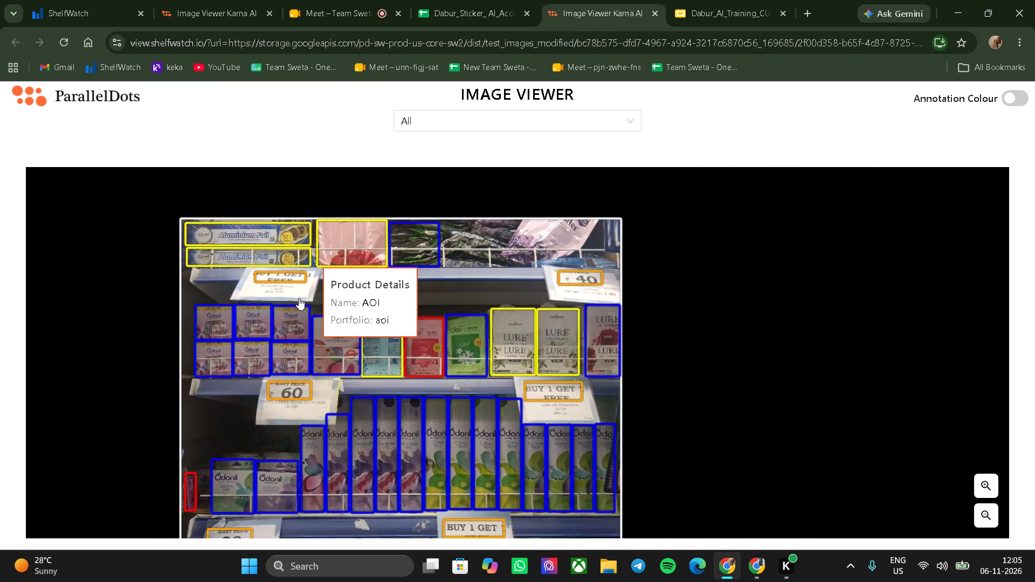
{"action": "scroll", "coordinate": [299, 298], "scroll_direction": "down", "scroll_amount": 3}
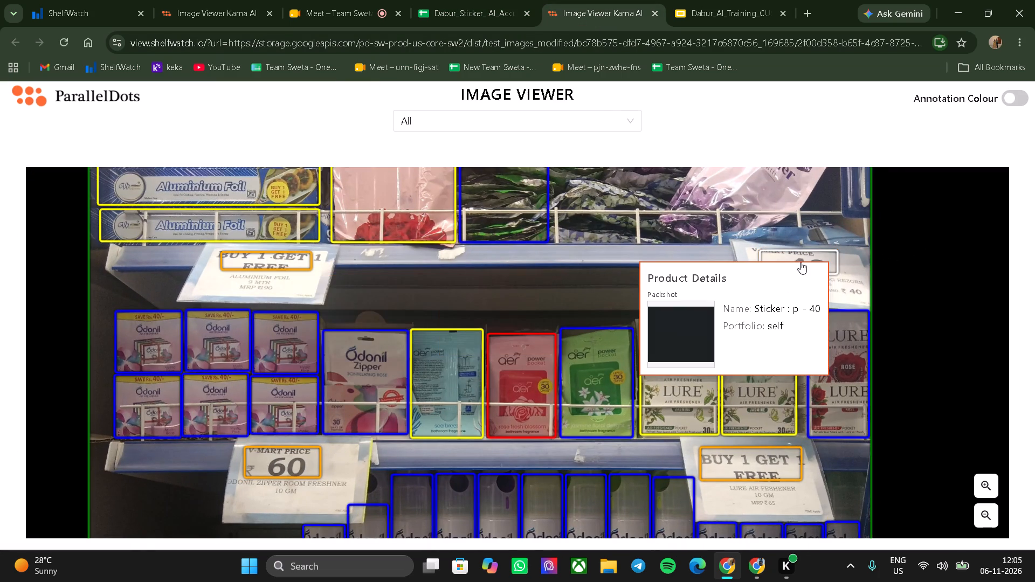
{"action": "scroll", "coordinate": [801, 262], "scroll_direction": "down", "scroll_amount": 11}
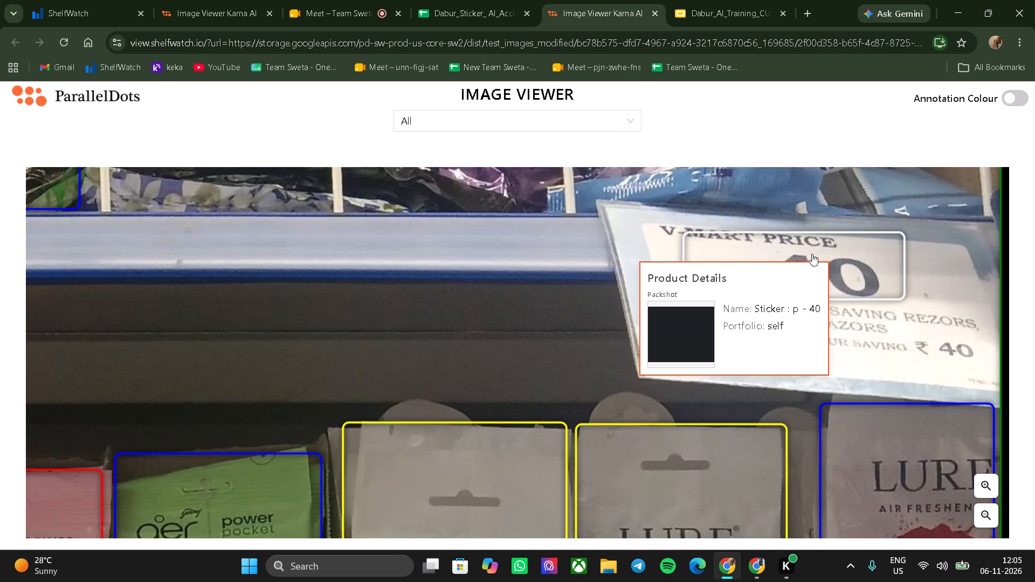
{"action": "scroll", "coordinate": [779, 247], "scroll_direction": "up", "scroll_amount": 4}
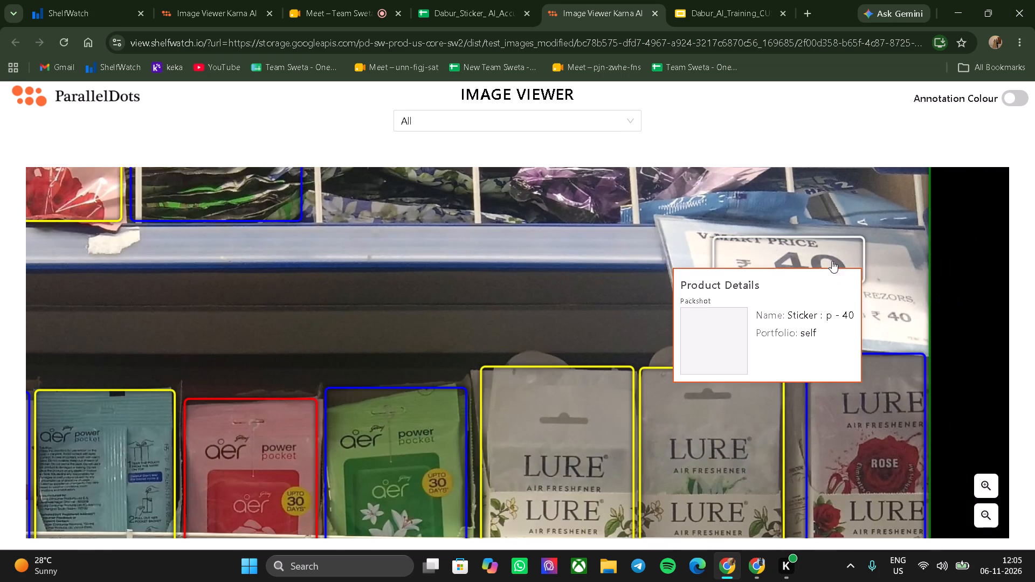
{"action": "scroll", "coordinate": [779, 234], "scroll_direction": "up", "scroll_amount": 13}
{"action": "scroll", "coordinate": [466, 373], "scroll_direction": "down", "scroll_amount": 6}
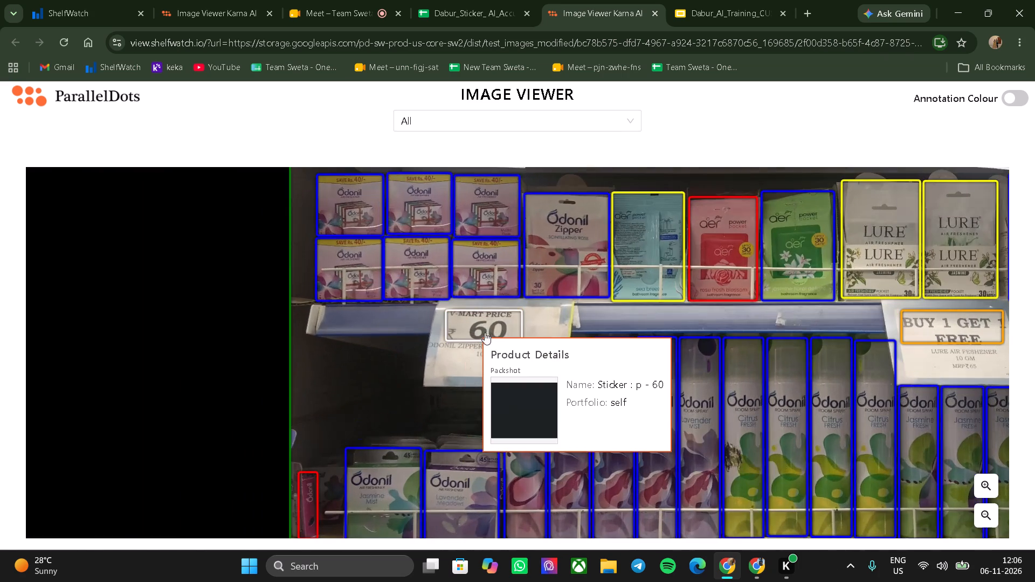
{"action": "scroll", "coordinate": [491, 320], "scroll_direction": "down", "scroll_amount": 8}
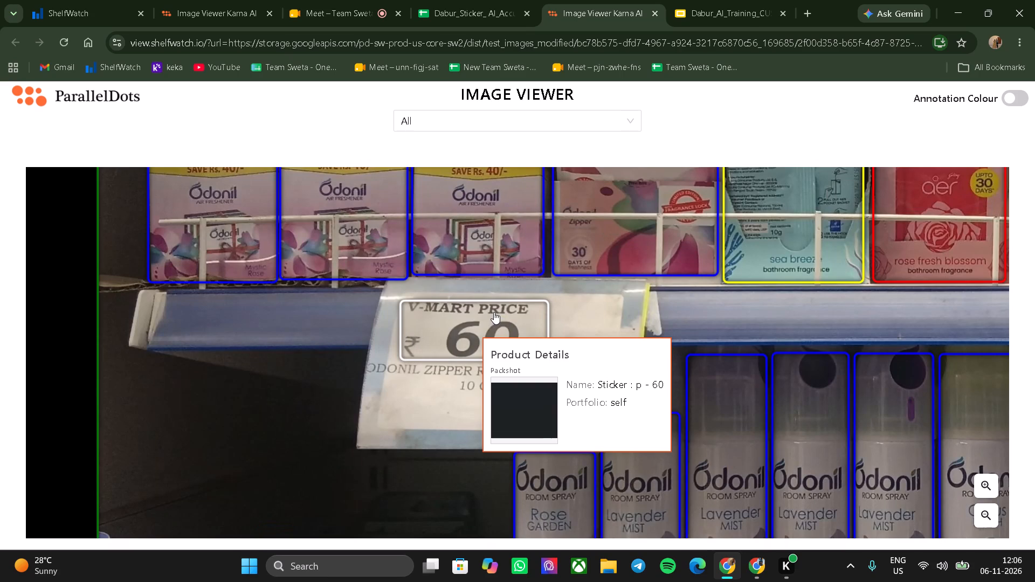
{"action": "scroll", "coordinate": [488, 311], "scroll_direction": "up", "scroll_amount": 4}
{"action": "scroll", "coordinate": [491, 312], "scroll_direction": "down", "scroll_amount": 7}
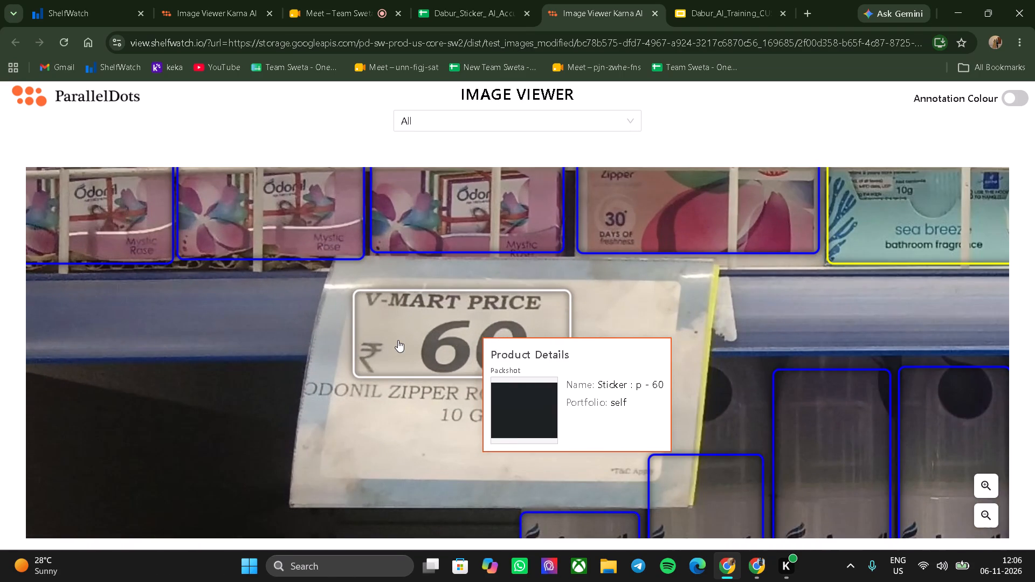
{"action": "scroll", "coordinate": [397, 337], "scroll_direction": "up", "scroll_amount": 10}
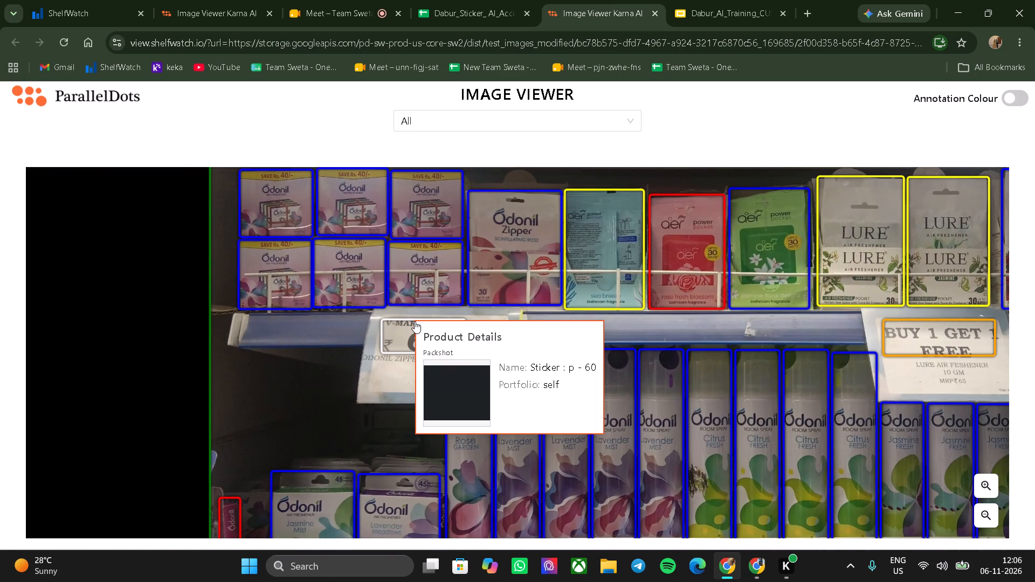
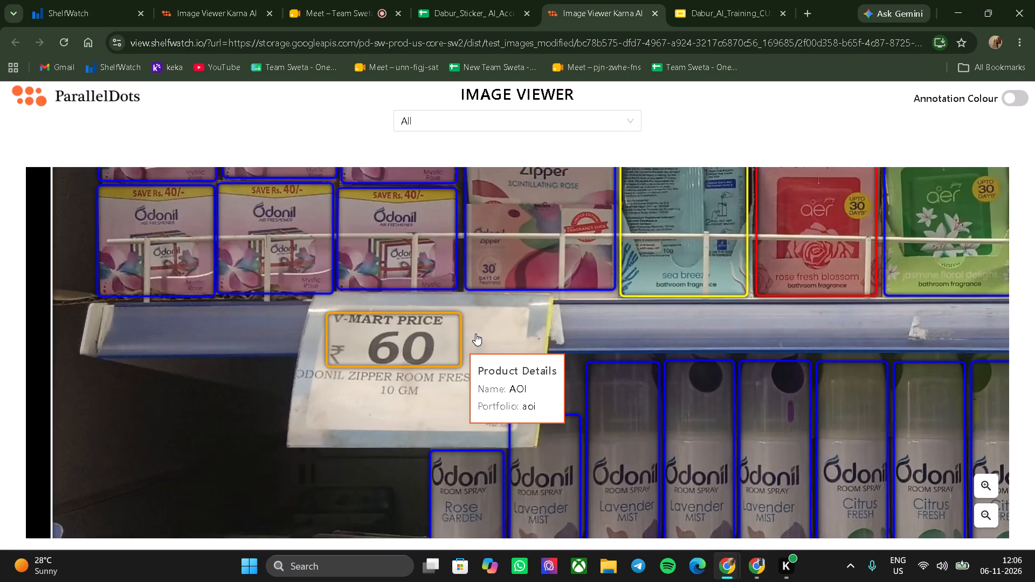
Check the OCR labels of the Buy 1 Get 1 Free and V-Mart 40 stickers on the row 9 shelf image.
{"action": "scroll", "coordinate": [475, 334], "scroll_direction": "up", "scroll_amount": 6}
{"action": "scroll", "coordinate": [285, 486], "scroll_direction": "up", "scroll_amount": 5}
{"action": "scroll", "coordinate": [727, 418], "scroll_direction": "down", "scroll_amount": 5}
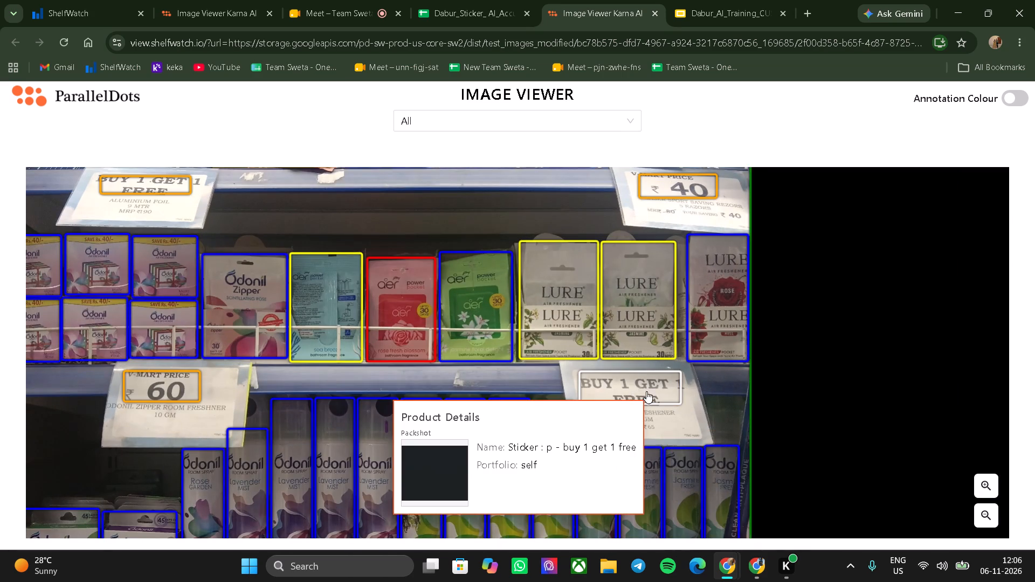
{"action": "scroll", "coordinate": [659, 407], "scroll_direction": "up", "scroll_amount": 4}
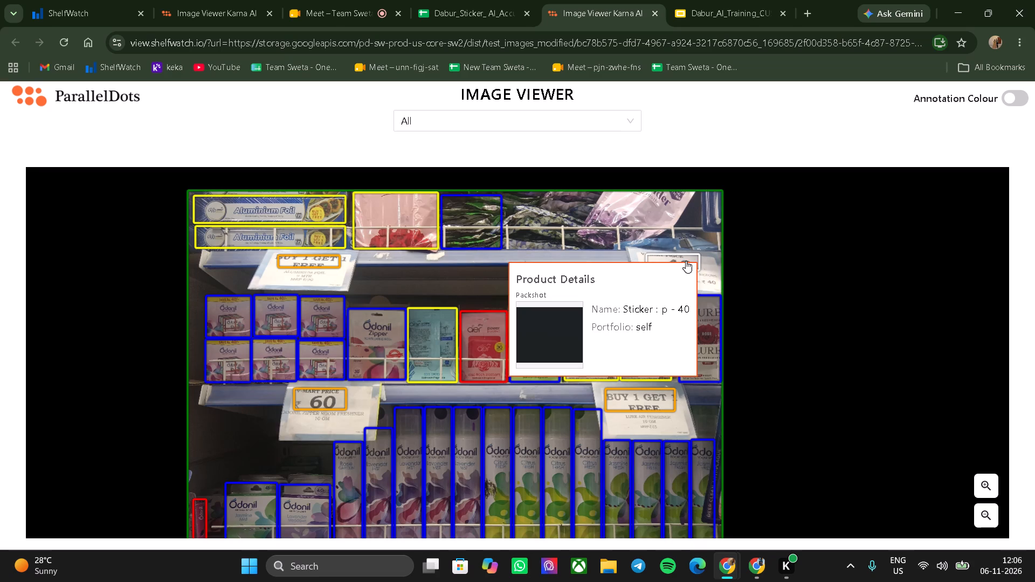
{"action": "scroll", "coordinate": [664, 257], "scroll_direction": "down", "scroll_amount": 18}
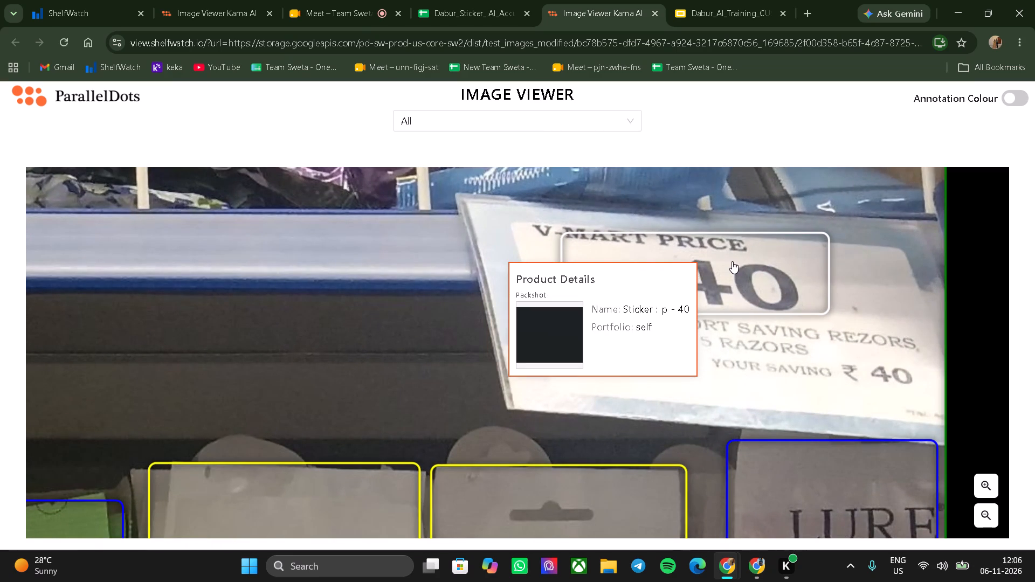
{"action": "scroll", "coordinate": [730, 260], "scroll_direction": "up", "scroll_amount": 18}
{"action": "scroll", "coordinate": [726, 258], "scroll_direction": "up", "scroll_amount": 5}
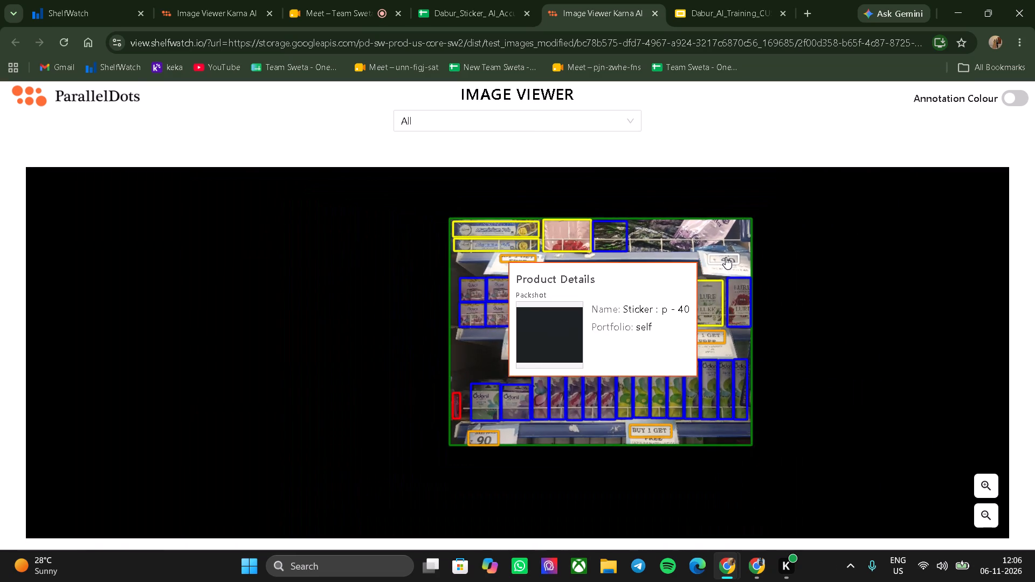
{"action": "scroll", "coordinate": [631, 472], "scroll_direction": "down", "scroll_amount": 11}
{"action": "scroll", "coordinate": [533, 463], "scroll_direction": "up", "scroll_amount": 13}
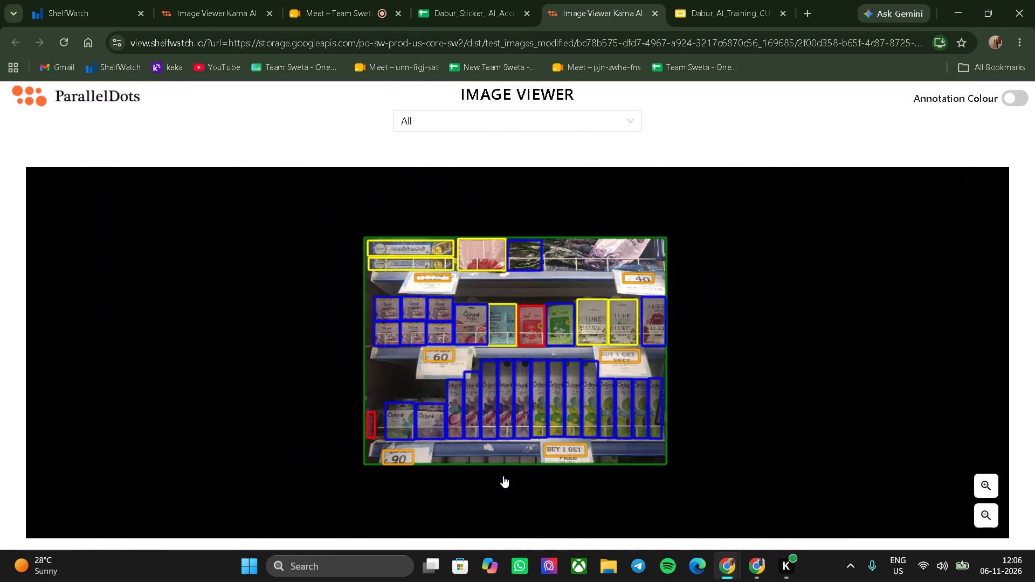
Examine the V-Mart 60 price sticker for the Odonil Zipper room freshener and its annotation box on the row 9 image.
{"action": "scroll", "coordinate": [507, 297], "scroll_direction": "down", "scroll_amount": 7}
{"action": "scroll", "coordinate": [433, 471], "scroll_direction": "down", "scroll_amount": 8}
{"action": "scroll", "coordinate": [409, 422], "scroll_direction": "down", "scroll_amount": 9}
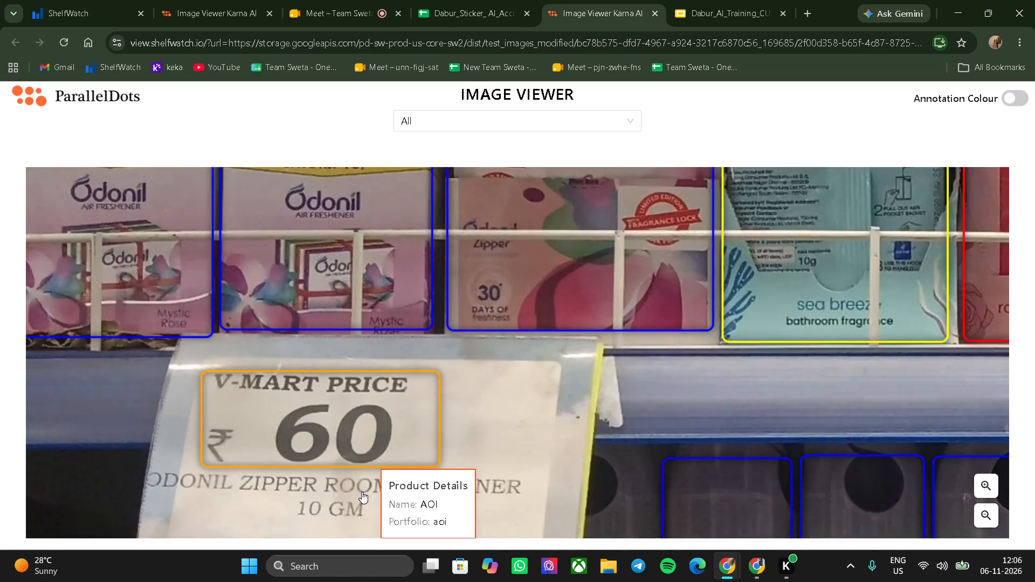
{"action": "scroll", "coordinate": [354, 500], "scroll_direction": "down", "scroll_amount": 3}
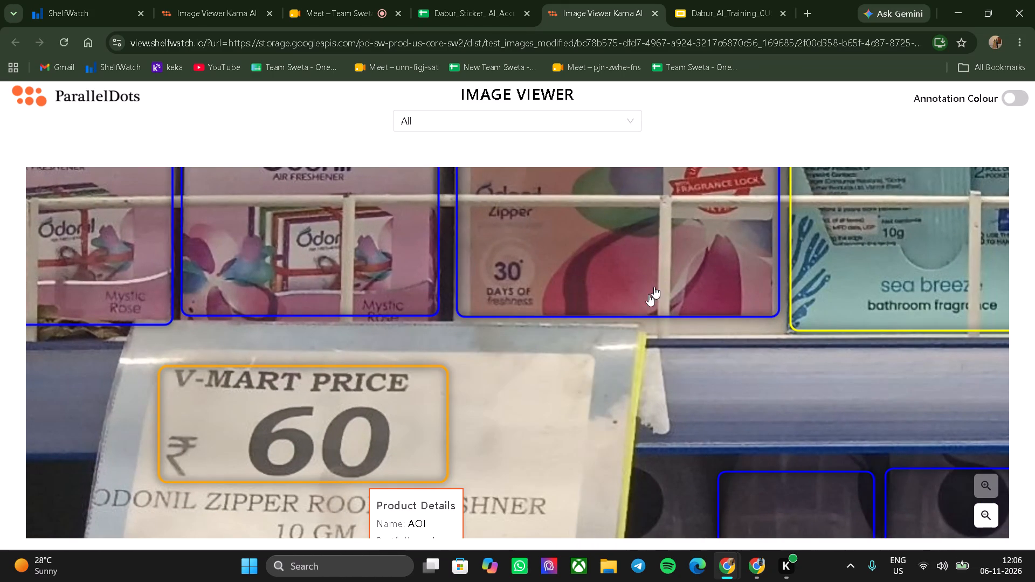
{"action": "scroll", "coordinate": [688, 223], "scroll_direction": "up", "scroll_amount": 7}
{"action": "scroll", "coordinate": [476, 504], "scroll_direction": "down", "scroll_amount": 6}
{"action": "scroll", "coordinate": [464, 468], "scroll_direction": "up", "scroll_amount": 5}
{"action": "scroll", "coordinate": [279, 365], "scroll_direction": "down", "scroll_amount": 4}
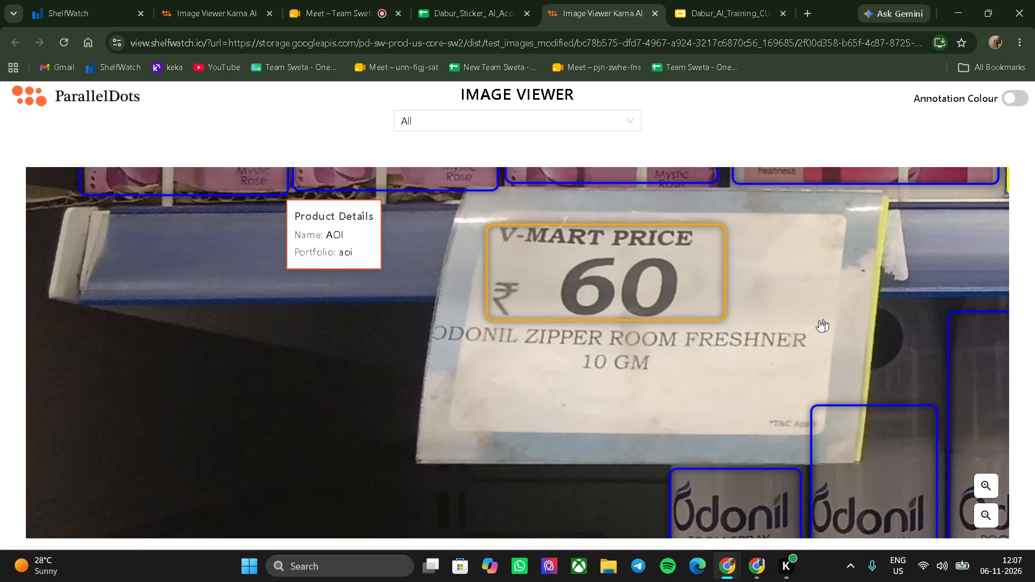
{"action": "scroll", "coordinate": [404, 328], "scroll_direction": "up", "scroll_amount": 3}
{"action": "scroll", "coordinate": [402, 324], "scroll_direction": "down", "scroll_amount": 2}
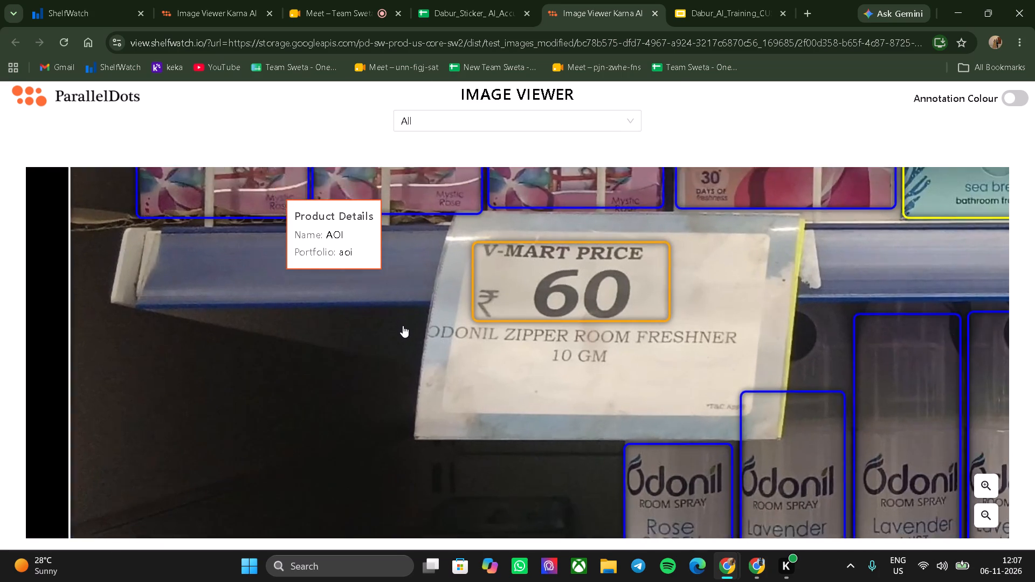
{"action": "scroll", "coordinate": [403, 325], "scroll_direction": "down", "scroll_amount": 1}
{"action": "scroll", "coordinate": [406, 327], "scroll_direction": "up", "scroll_amount": 4}
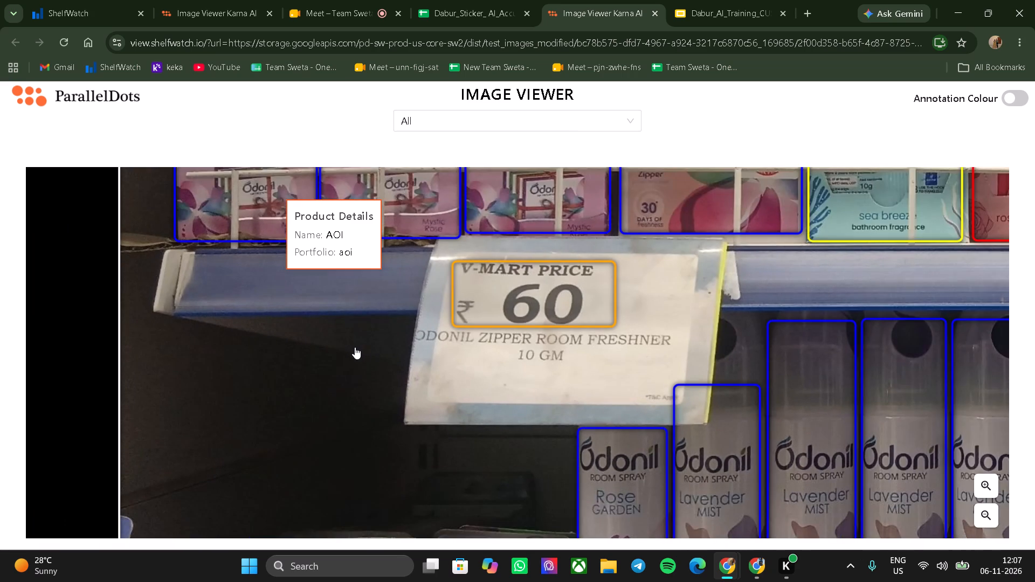
{"action": "scroll", "coordinate": [353, 347], "scroll_direction": "up", "scroll_amount": 2}
{"action": "scroll", "coordinate": [371, 351], "scroll_direction": "down", "scroll_amount": 3}
{"action": "scroll", "coordinate": [368, 347], "scroll_direction": "up", "scroll_amount": 8}
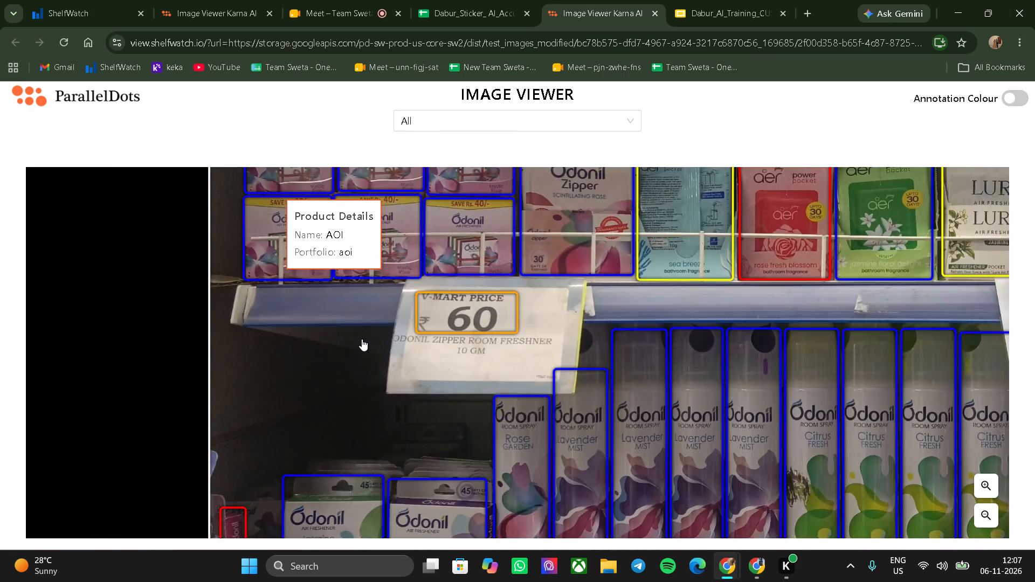
Recheck the 90 and Buy 1 Get 1 Free sticker labels and review all sticker boxes across the row 9 image.
{"action": "scroll", "coordinate": [362, 339], "scroll_direction": "up", "scroll_amount": 8}
{"action": "scroll", "coordinate": [456, 472], "scroll_direction": "down", "scroll_amount": 9}
{"action": "scroll", "coordinate": [220, 450], "scroll_direction": "up", "scroll_amount": 3}
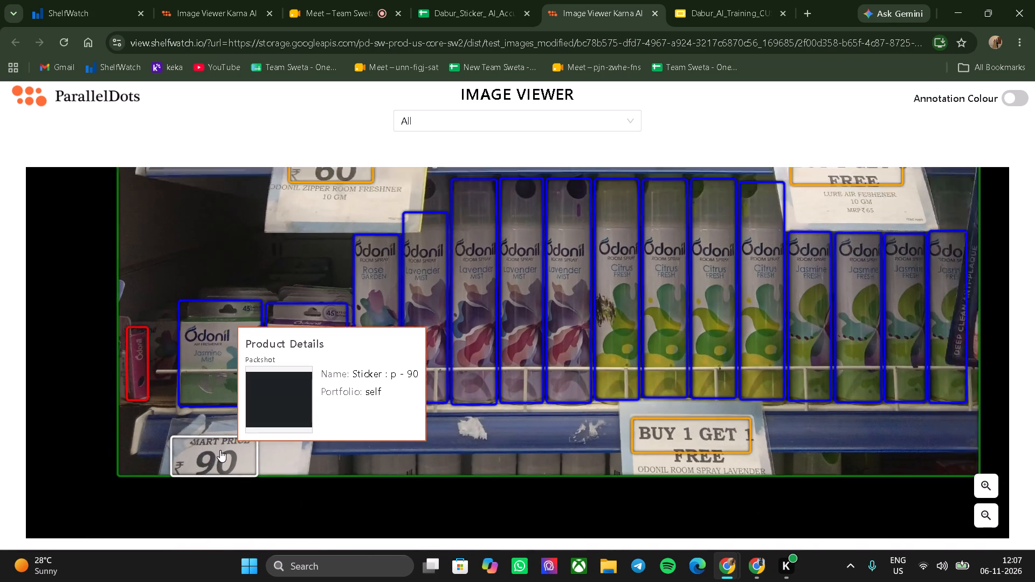
{"action": "scroll", "coordinate": [220, 450], "scroll_direction": "up", "scroll_amount": 3}
{"action": "scroll", "coordinate": [537, 459], "scroll_direction": "up", "scroll_amount": 4}
{"action": "scroll", "coordinate": [571, 330], "scroll_direction": "down", "scroll_amount": 8}
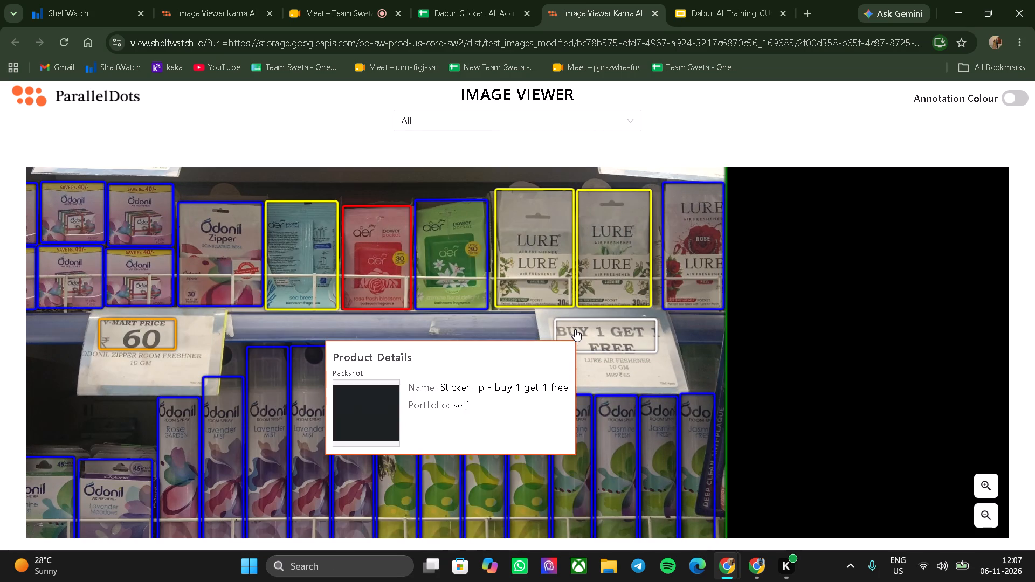
{"action": "scroll", "coordinate": [562, 367], "scroll_direction": "up", "scroll_amount": 11}
{"action": "scroll", "coordinate": [527, 264], "scroll_direction": "down", "scroll_amount": 7}
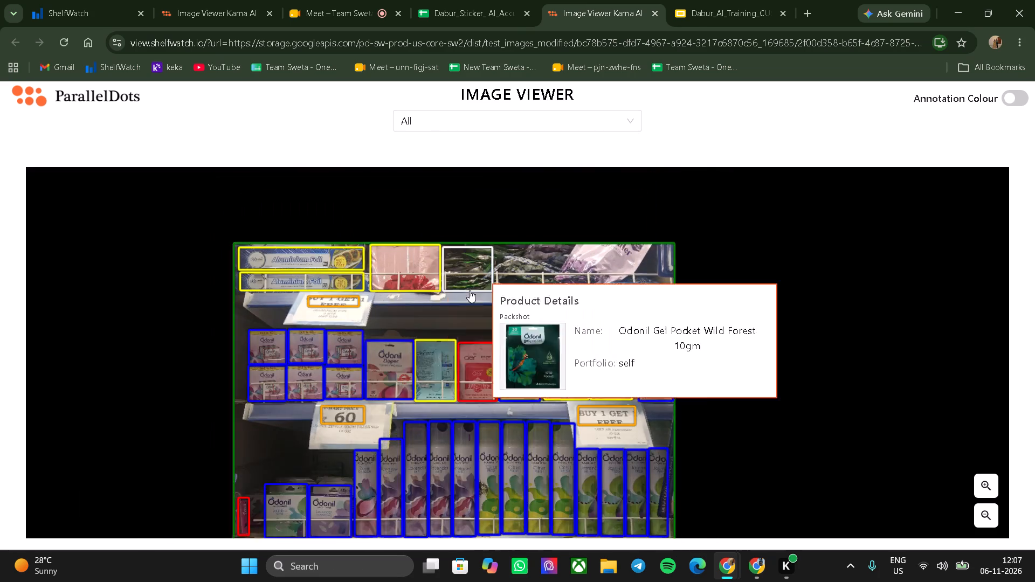
{"action": "scroll", "coordinate": [470, 290], "scroll_direction": "down", "scroll_amount": 2}
{"action": "scroll", "coordinate": [294, 287], "scroll_direction": "down", "scroll_amount": 4}
{"action": "scroll", "coordinate": [259, 296], "scroll_direction": "up", "scroll_amount": 4}
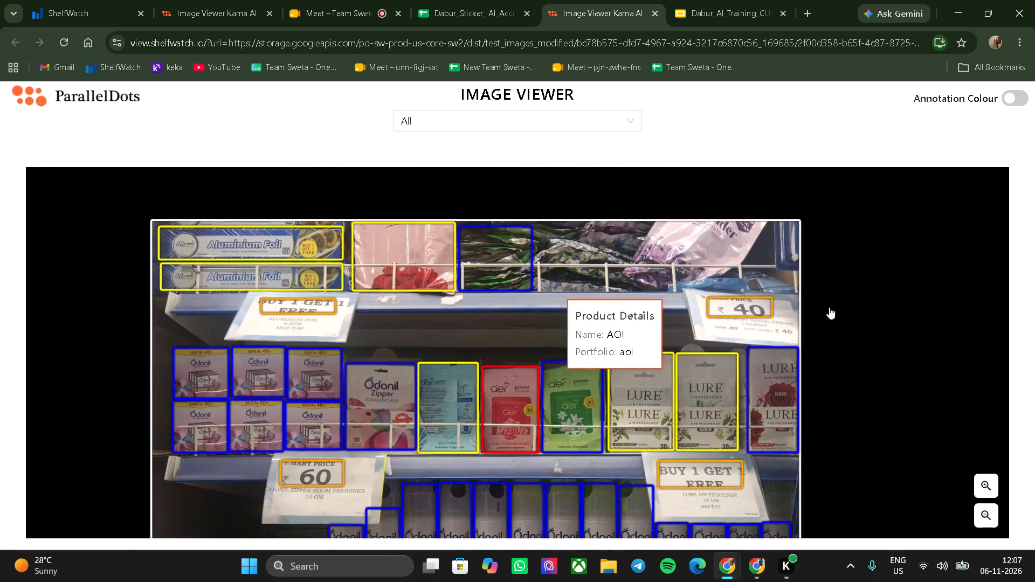
{"action": "scroll", "coordinate": [761, 322], "scroll_direction": "down", "scroll_amount": 9}
{"action": "scroll", "coordinate": [407, 284], "scroll_direction": "up", "scroll_amount": 11}
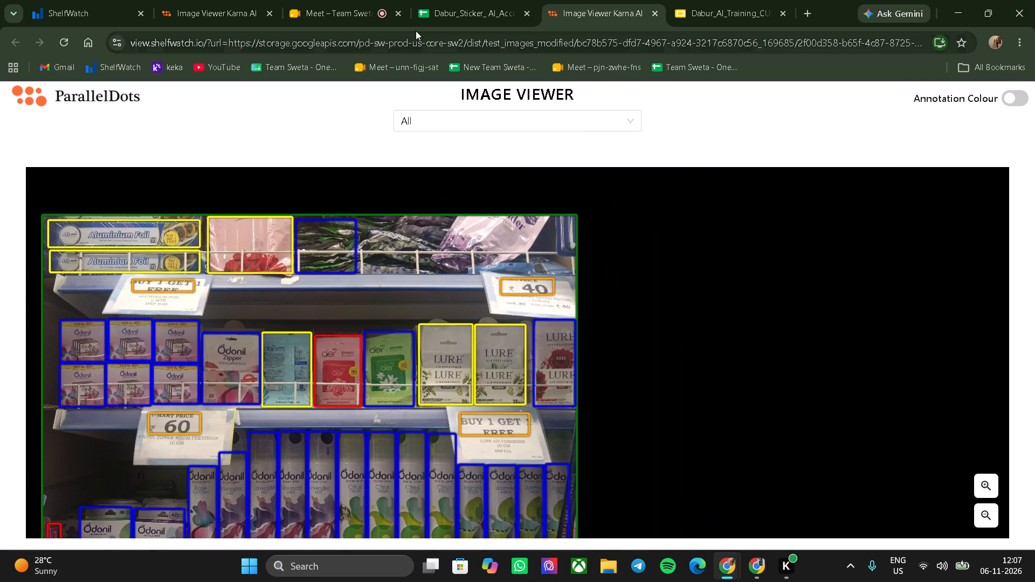
In the accuracy dashboard, enter 6 wrong annotations under Sticker OCR for row 9.
{"action": "left_click", "coordinate": [460, 11]}
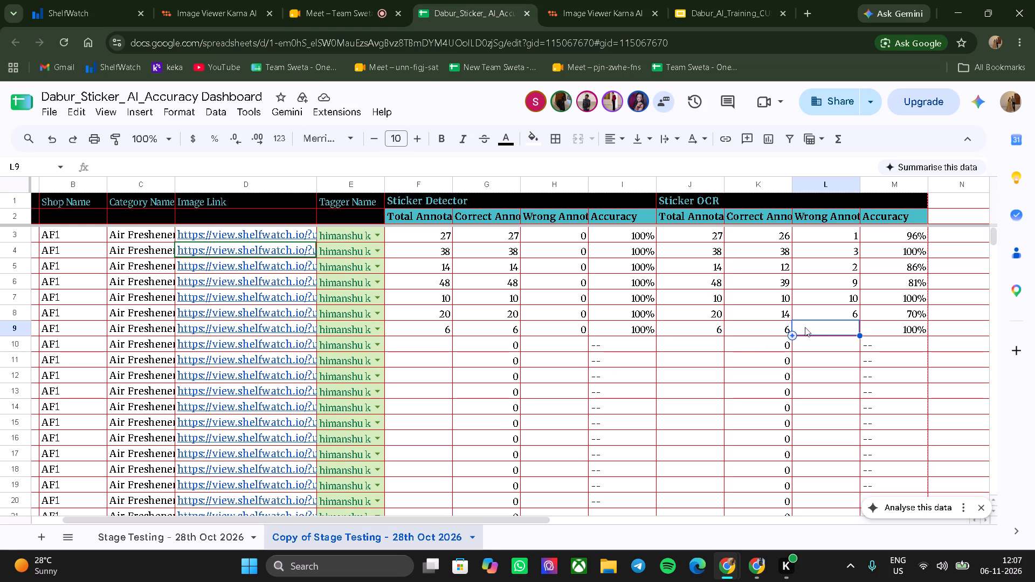
{"action": "key", "text": "6"}
{"action": "left_click", "coordinate": [724, 373]}
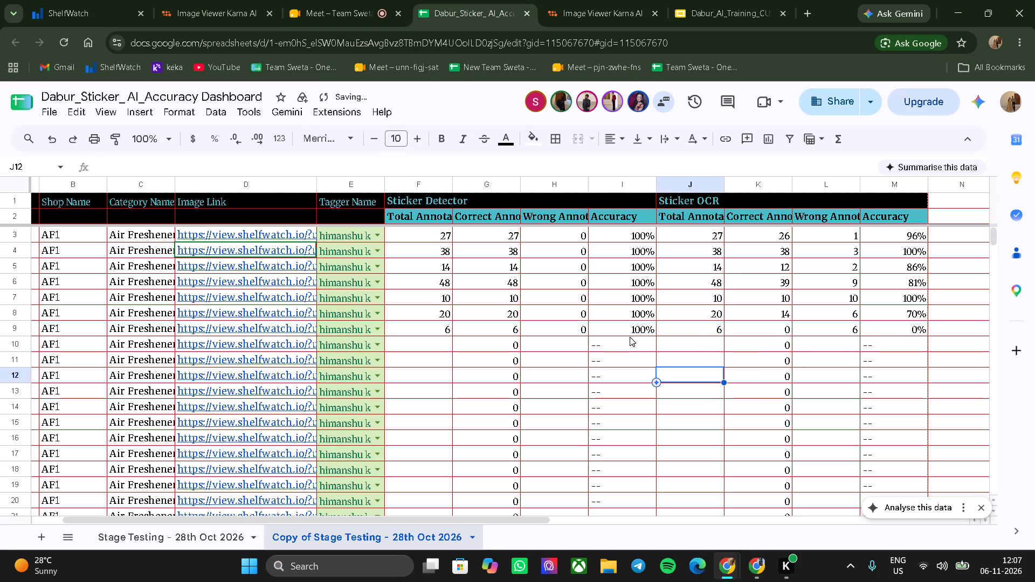
Open the row 10 image link from the dashboard and close the row 9 image viewer.
{"action": "left_click", "coordinate": [464, 350]}
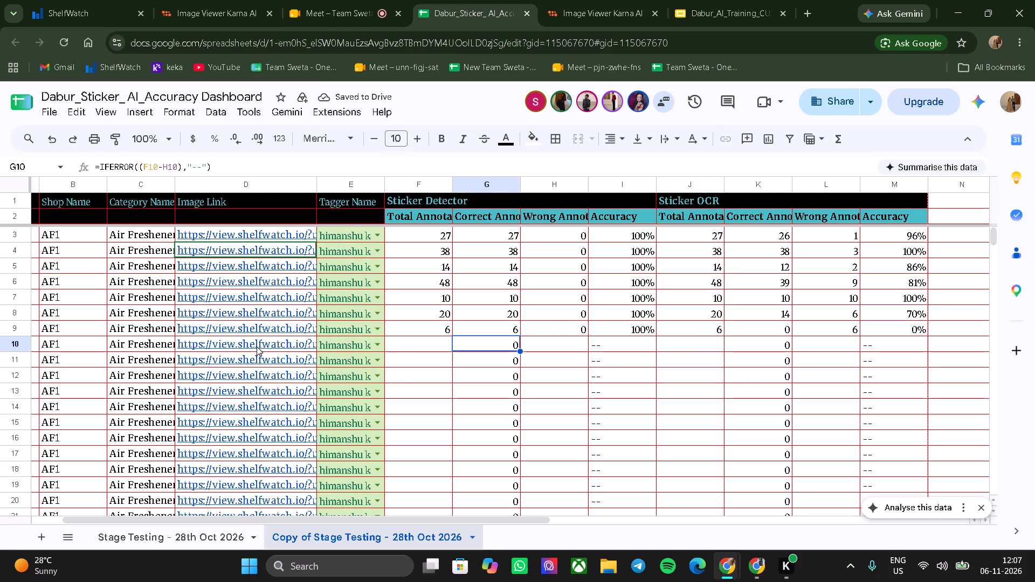
{"action": "left_click", "coordinate": [258, 344]}
{"action": "left_click", "coordinate": [252, 373]}
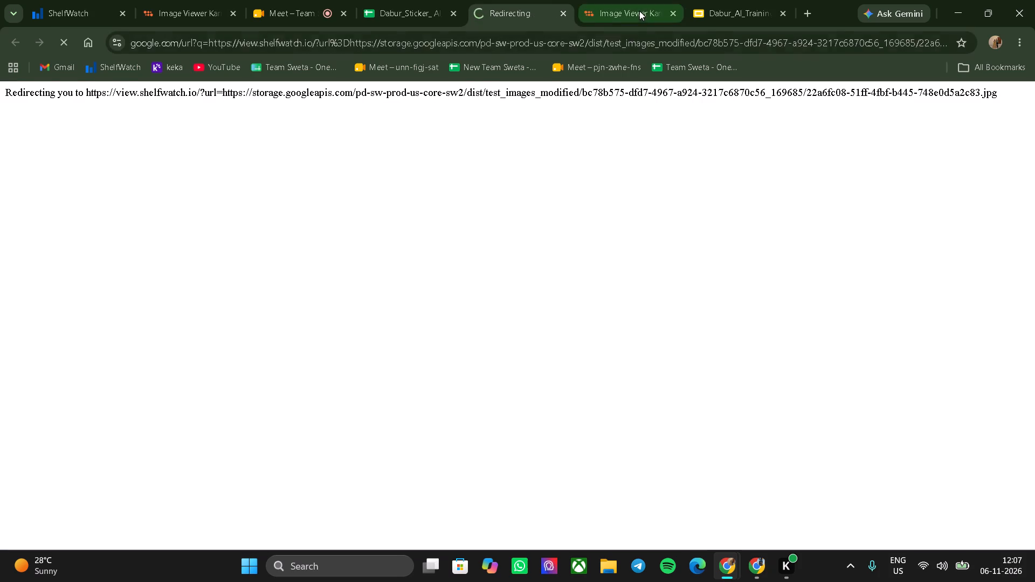
{"action": "left_click", "coordinate": [634, 11]}
{"action": "left_click", "coordinate": [673, 16]}
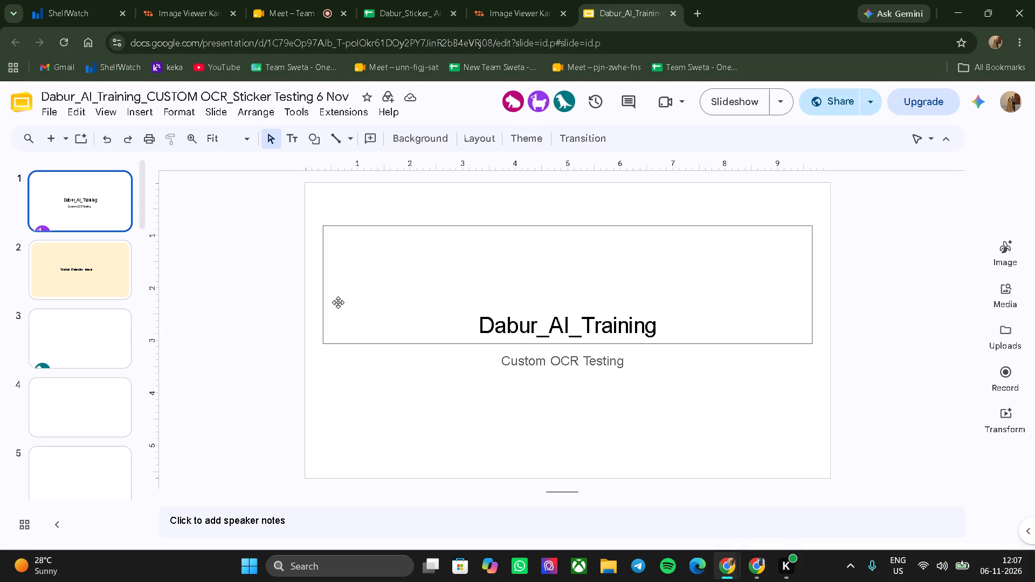
{"action": "left_click", "coordinate": [570, 9]}
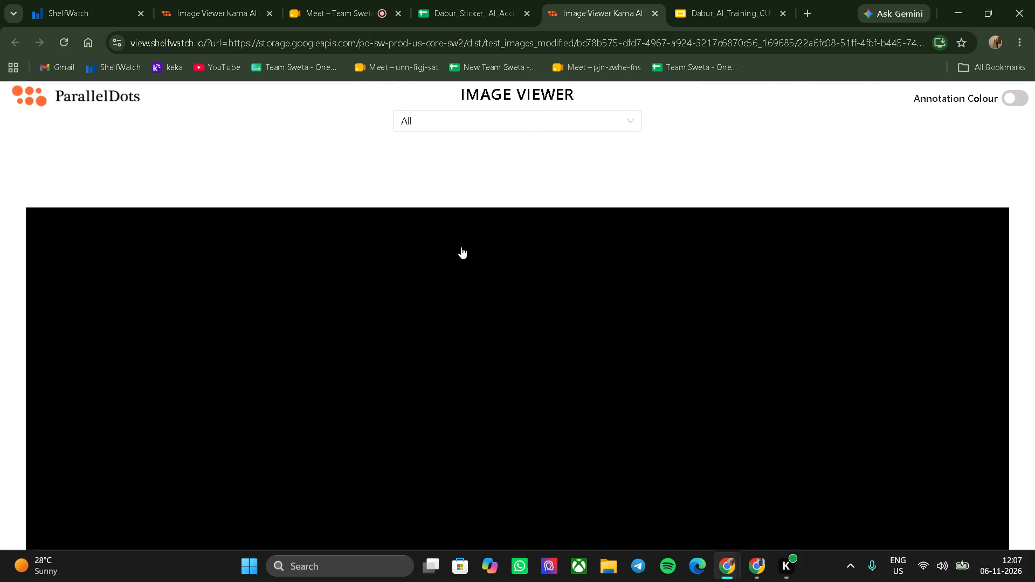
Count the price sticker annotations on the row 10 image and enter 7 as its Sticker Detector total annotations in the dashboard.
{"action": "scroll", "coordinate": [451, 301], "scroll_direction": "up", "scroll_amount": 5}
{"action": "scroll", "coordinate": [457, 355], "scroll_direction": "down", "scroll_amount": 2}
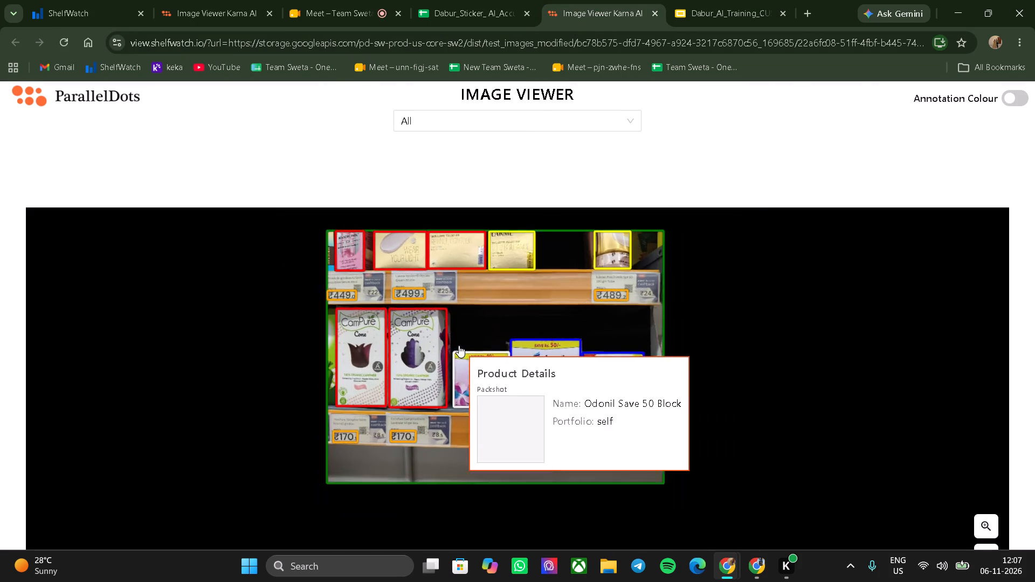
{"action": "scroll", "coordinate": [459, 345], "scroll_direction": "down", "scroll_amount": 3}
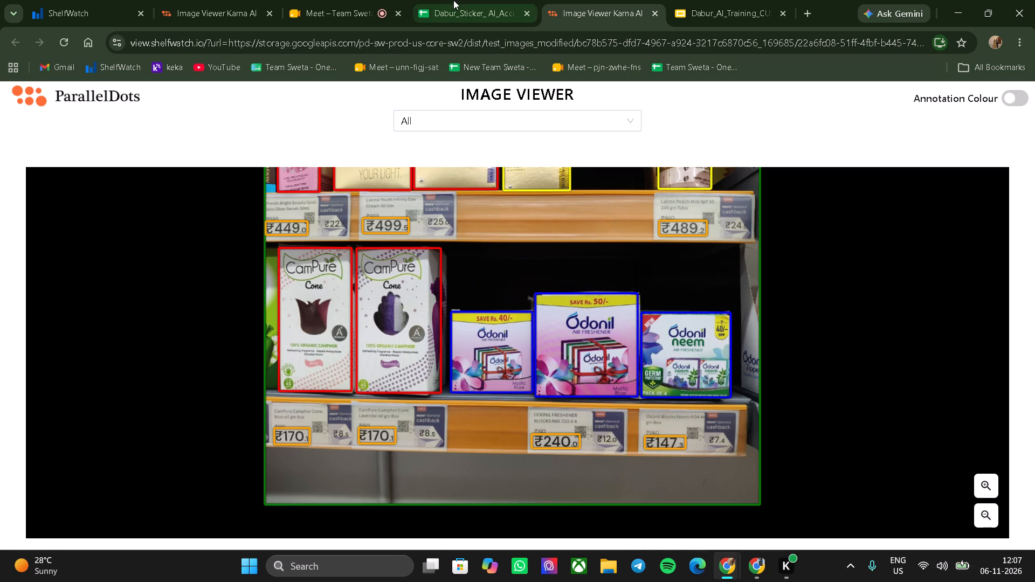
{"action": "left_click", "coordinate": [447, 16]}
{"action": "left_click", "coordinate": [439, 349]}
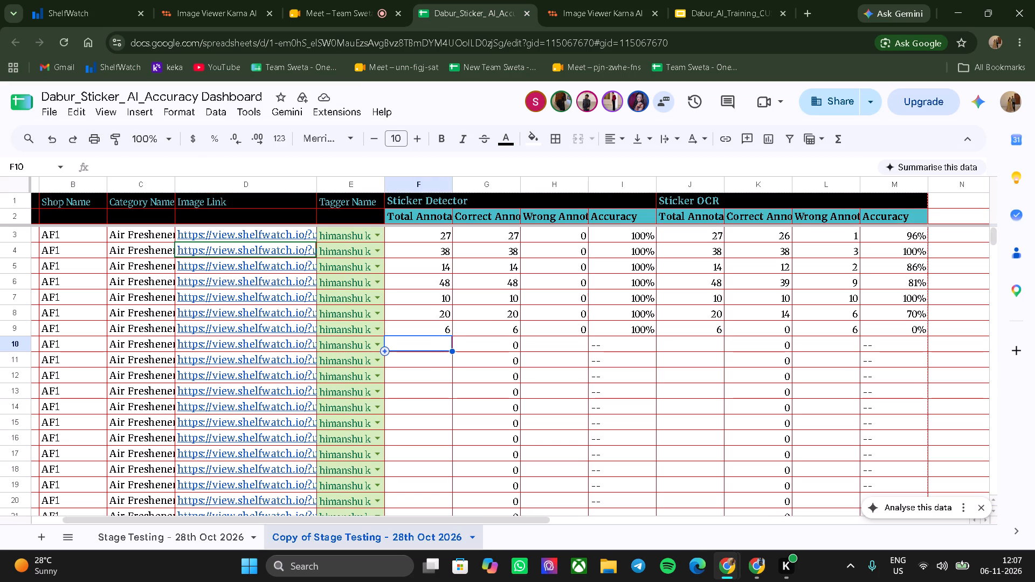
{"action": "key", "text": "7"}
{"action": "left_click", "coordinate": [608, 342]}
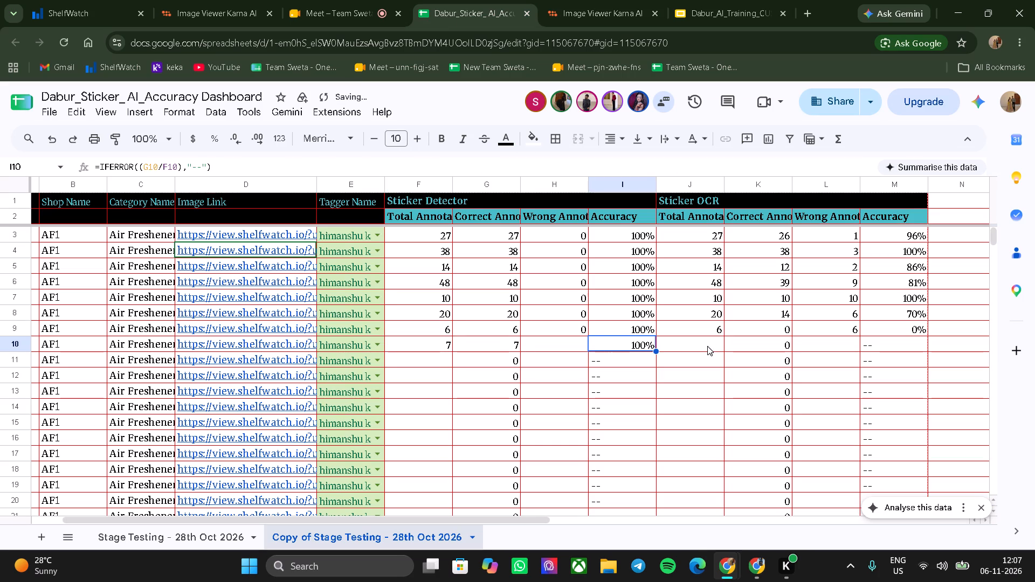
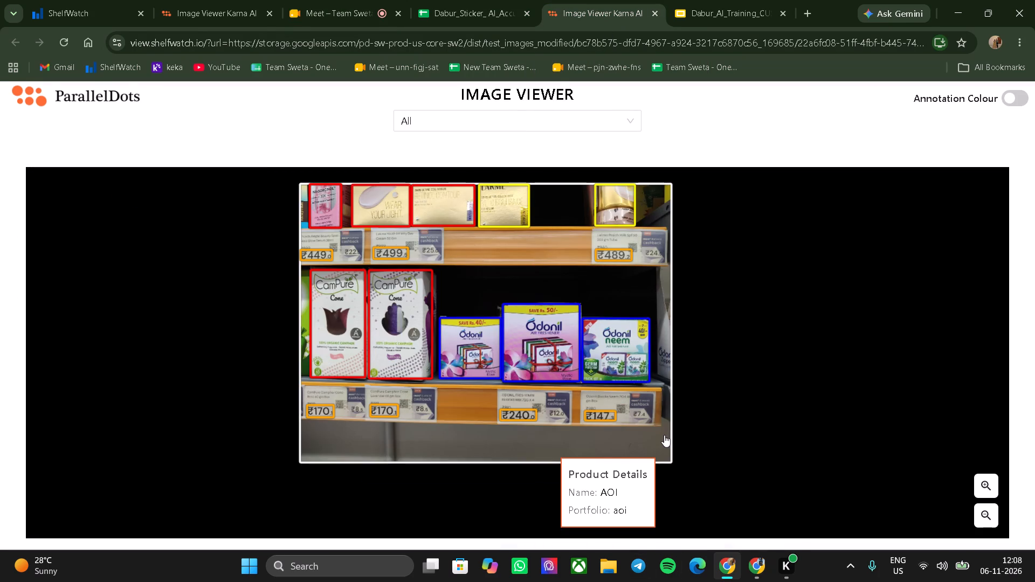
In the accuracy dashboard, enter 7 as the Sticker OCR total annotations for row 10.
{"action": "left_click", "coordinate": [466, 5]}
{"action": "left_click", "coordinate": [710, 344]}
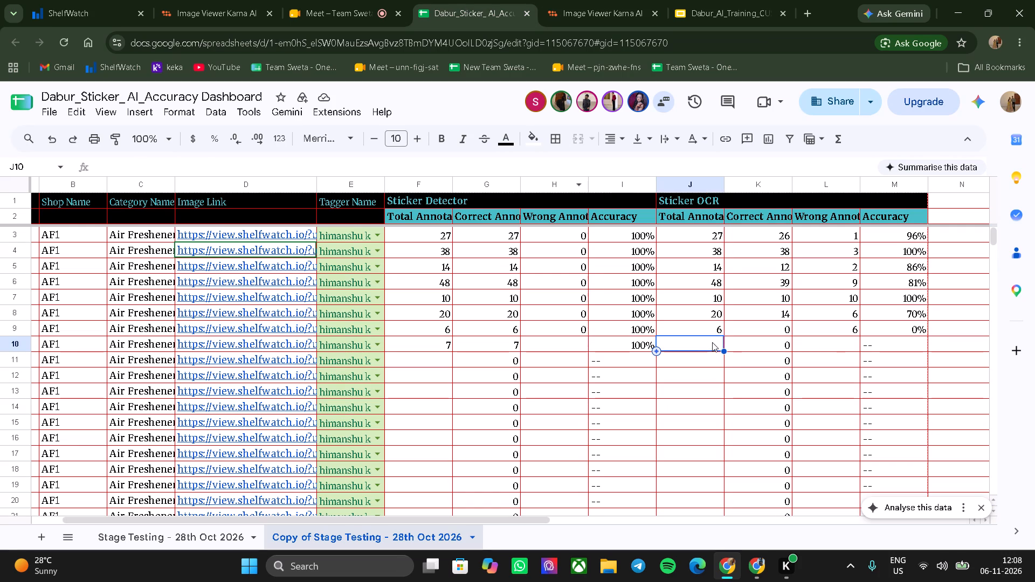
{"action": "key", "text": "7"}
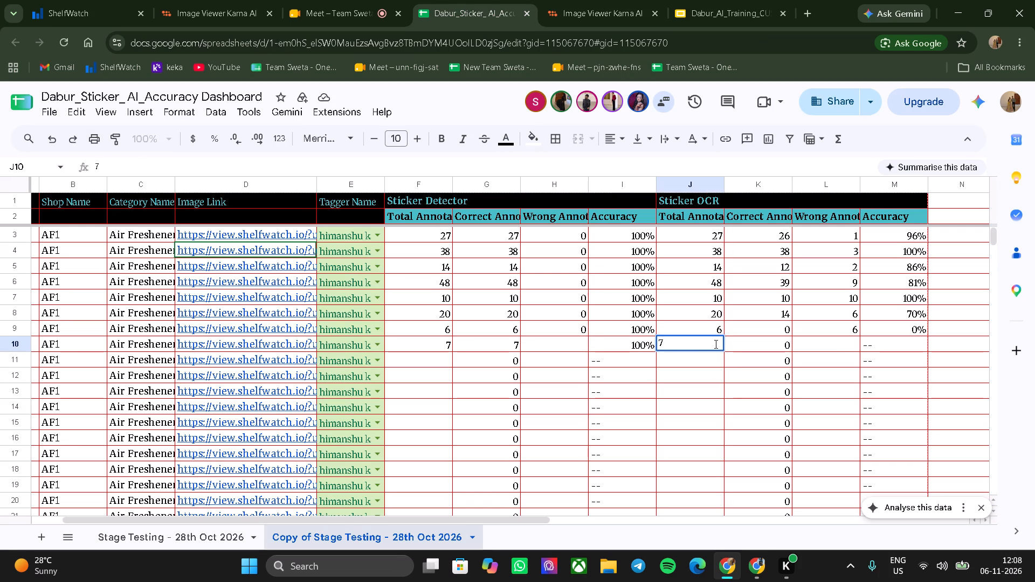
{"action": "left_click", "coordinate": [555, 337]}
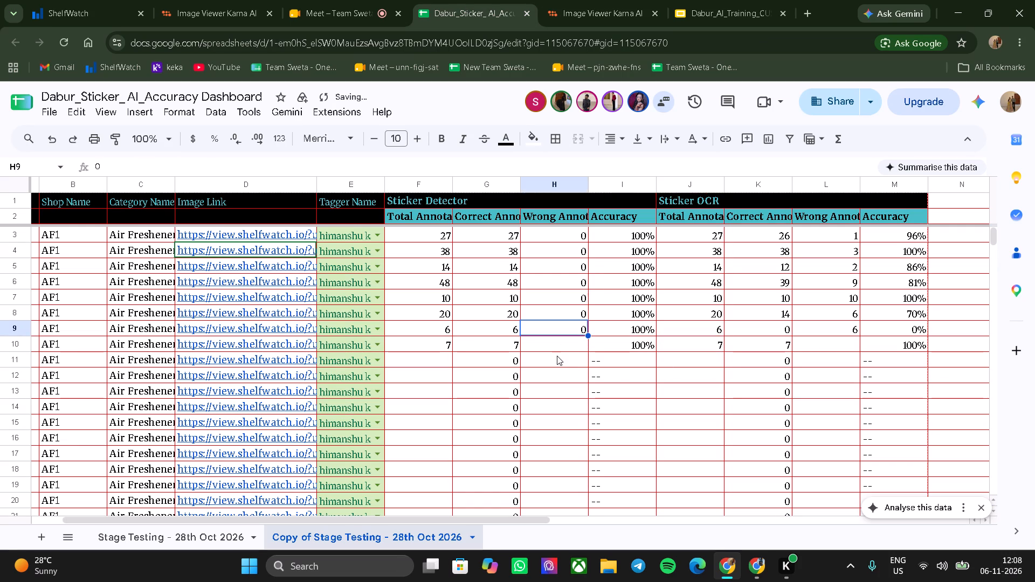
{"action": "left_click", "coordinate": [556, 356]}
{"action": "left_click", "coordinate": [567, 338]}
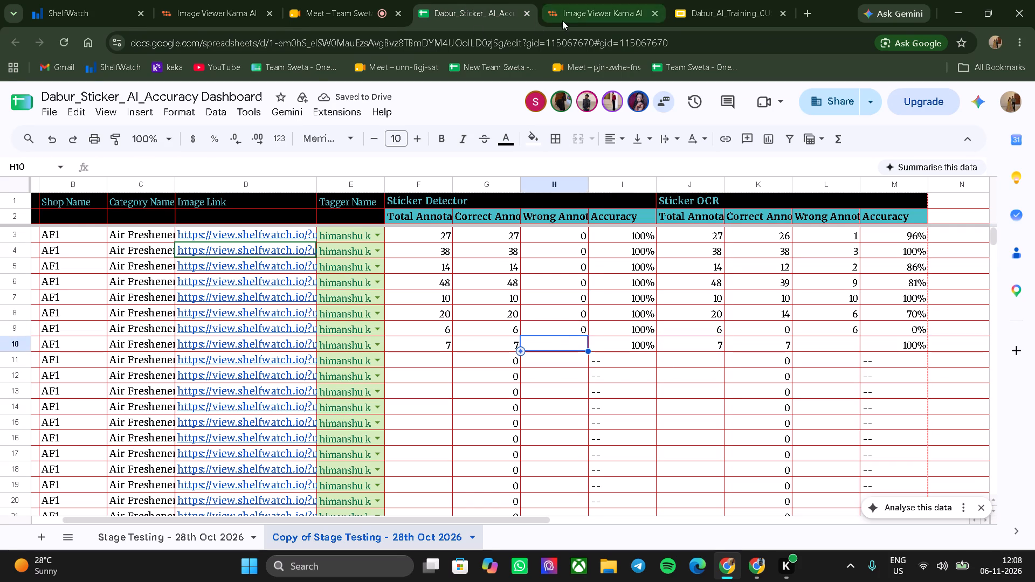
Check the OCR labels of the price stickers on both shelves of the row 10 image against the printed prices.
{"action": "left_click", "coordinate": [579, 17]}
{"action": "scroll", "coordinate": [346, 417], "scroll_direction": "up", "scroll_amount": 5}
{"action": "scroll", "coordinate": [375, 354], "scroll_direction": "down", "scroll_amount": 9}
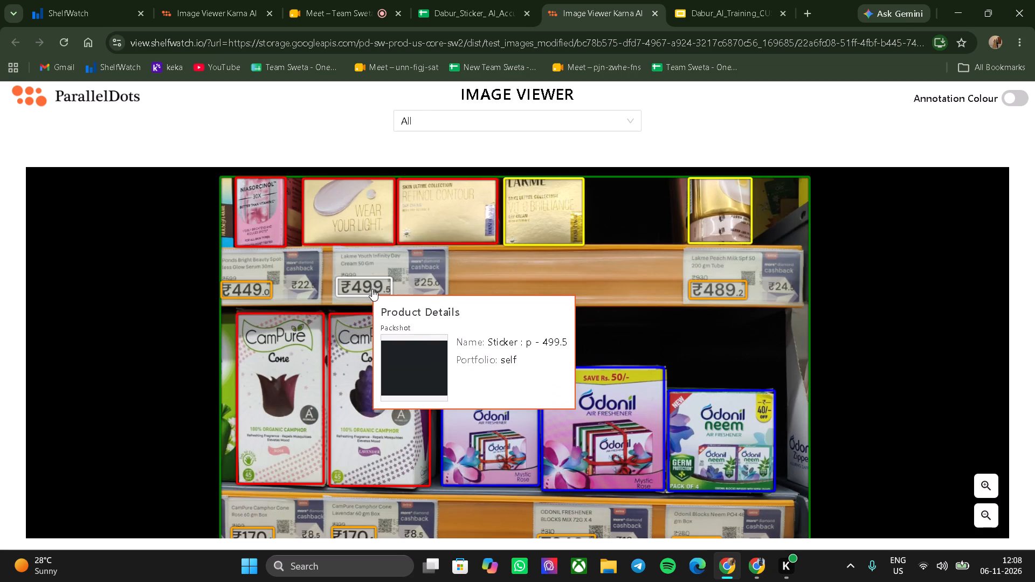
{"action": "scroll", "coordinate": [716, 282], "scroll_direction": "up", "scroll_amount": 6}
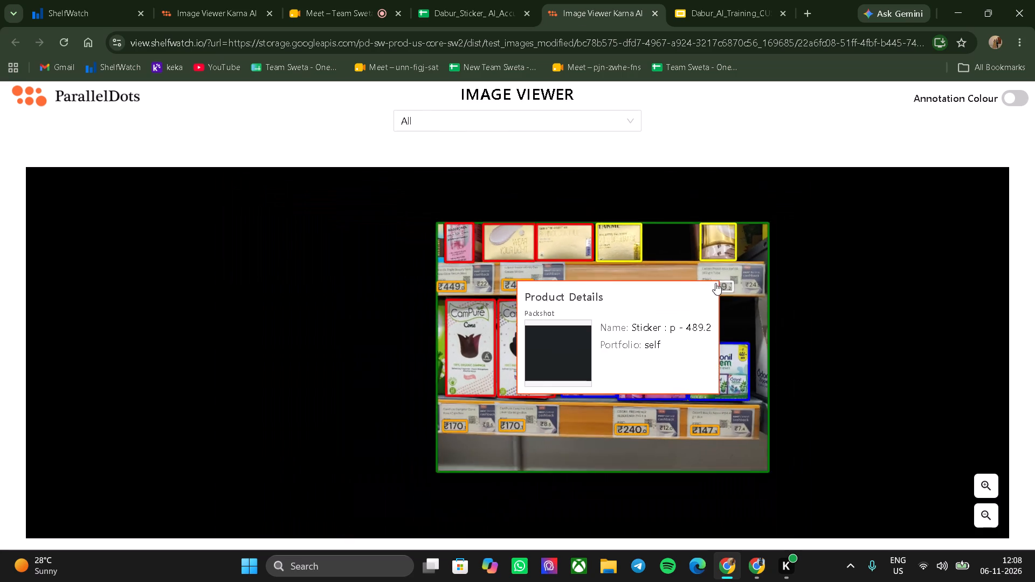
{"action": "scroll", "coordinate": [473, 515], "scroll_direction": "down", "scroll_amount": 7}
{"action": "scroll", "coordinate": [425, 335], "scroll_direction": "up", "scroll_amount": 6}
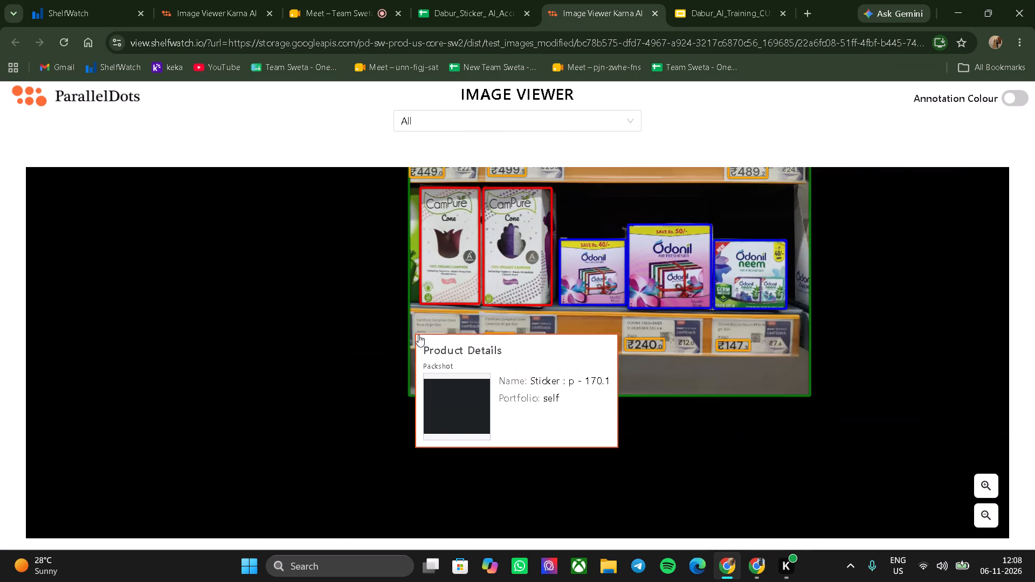
{"action": "scroll", "coordinate": [712, 389], "scroll_direction": "down", "scroll_amount": 5}
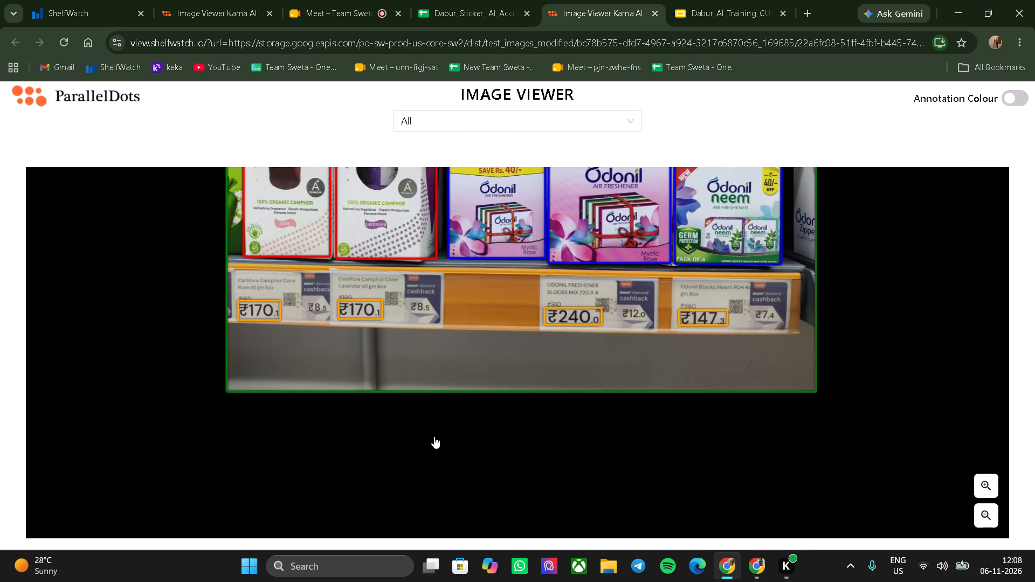
{"action": "scroll", "coordinate": [246, 467], "scroll_direction": "up", "scroll_amount": 11}
{"action": "scroll", "coordinate": [286, 380], "scroll_direction": "down", "scroll_amount": 5}
Recheck the OCR labels of the Ponds serum, Lakme day cream and Lakme Peach Milk price stickers on the upper shelf.
{"action": "scroll", "coordinate": [264, 230], "scroll_direction": "down", "scroll_amount": 11}
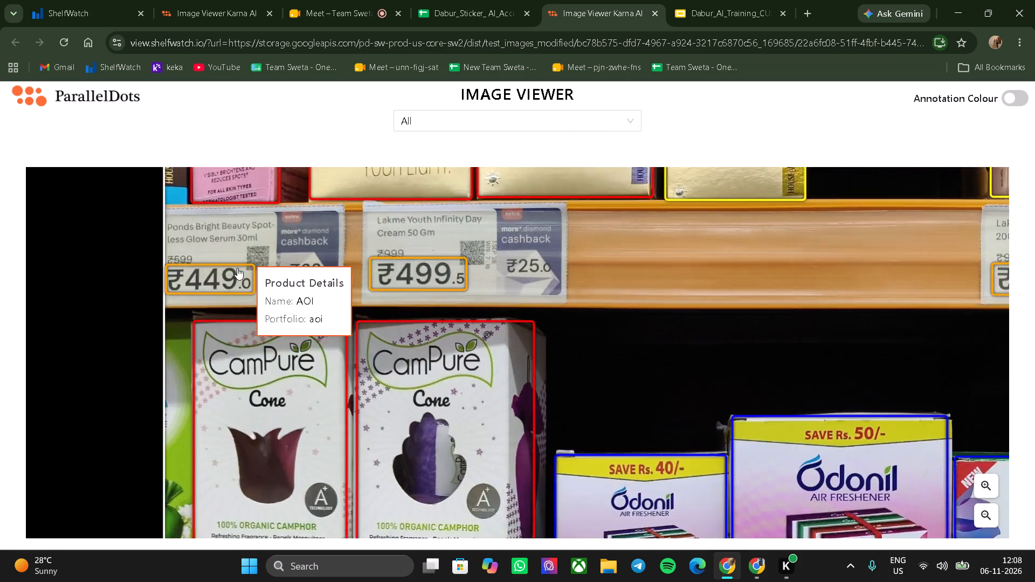
{"action": "scroll", "coordinate": [237, 268], "scroll_direction": "down", "scroll_amount": 9}
{"action": "scroll", "coordinate": [144, 313], "scroll_direction": "up", "scroll_amount": 5}
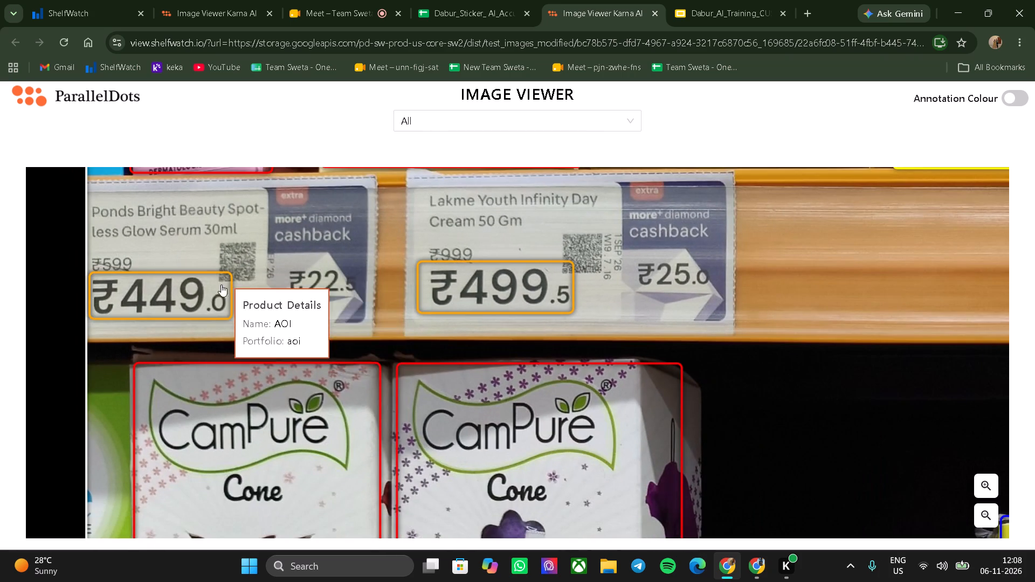
{"action": "scroll", "coordinate": [140, 278], "scroll_direction": "up", "scroll_amount": 4}
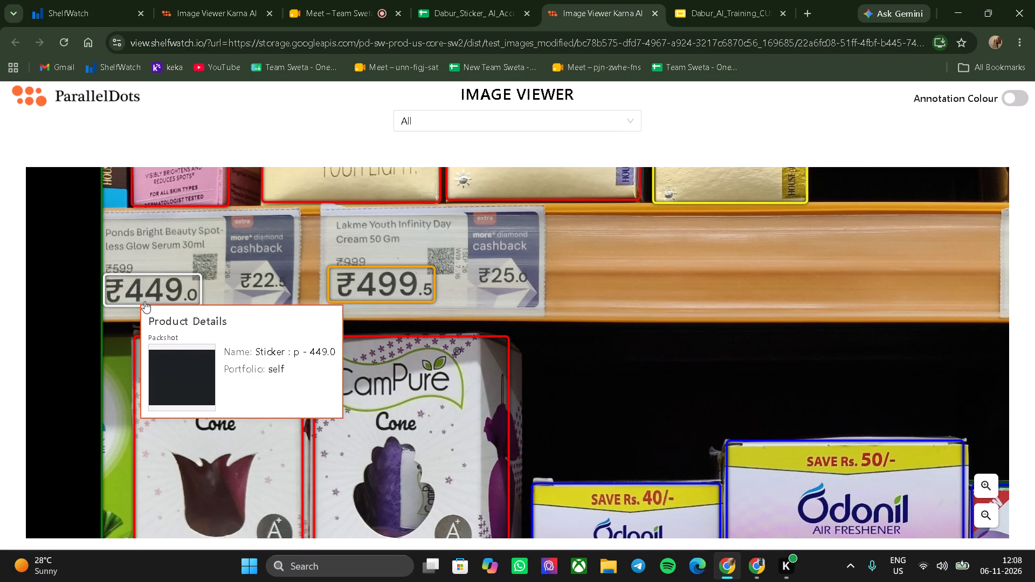
{"action": "scroll", "coordinate": [149, 286], "scroll_direction": "up", "scroll_amount": 3}
{"action": "scroll", "coordinate": [247, 280], "scroll_direction": "up", "scroll_amount": 1}
{"action": "scroll", "coordinate": [168, 281], "scroll_direction": "up", "scroll_amount": 6}
{"action": "scroll", "coordinate": [132, 278], "scroll_direction": "down", "scroll_amount": 6}
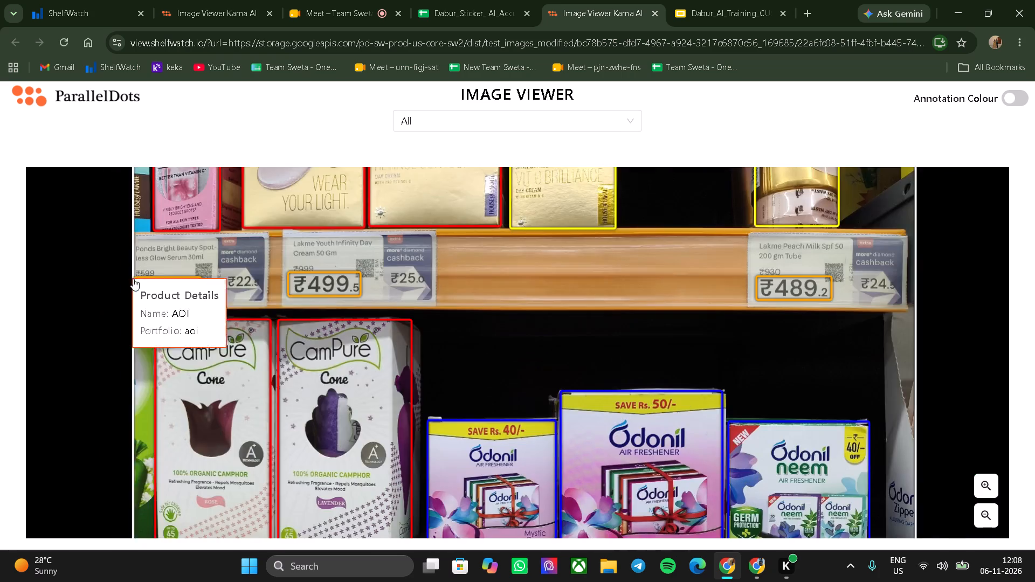
{"action": "scroll", "coordinate": [133, 279], "scroll_direction": "down", "scroll_amount": 7}
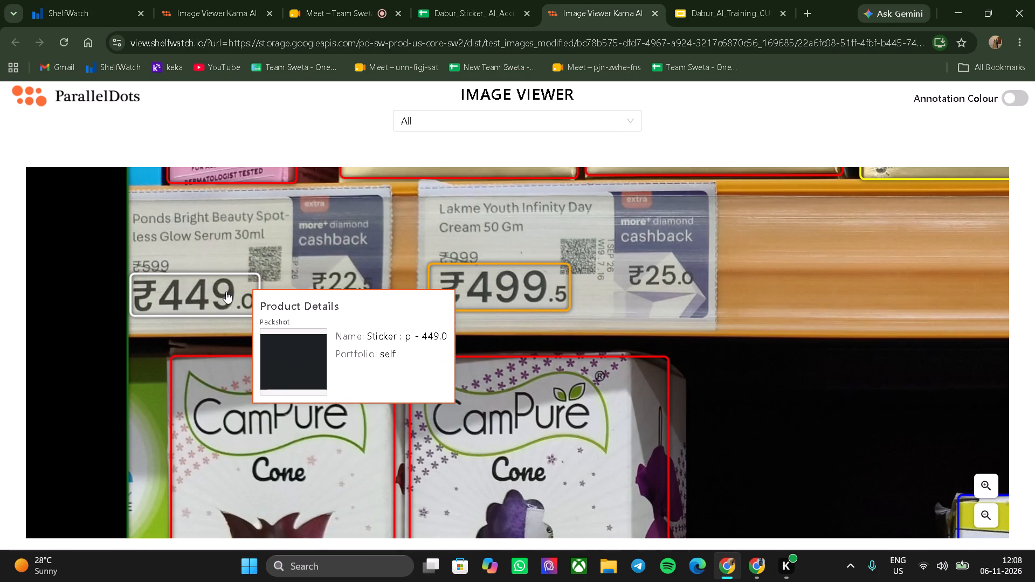
{"action": "scroll", "coordinate": [187, 285], "scroll_direction": "up", "scroll_amount": 5}
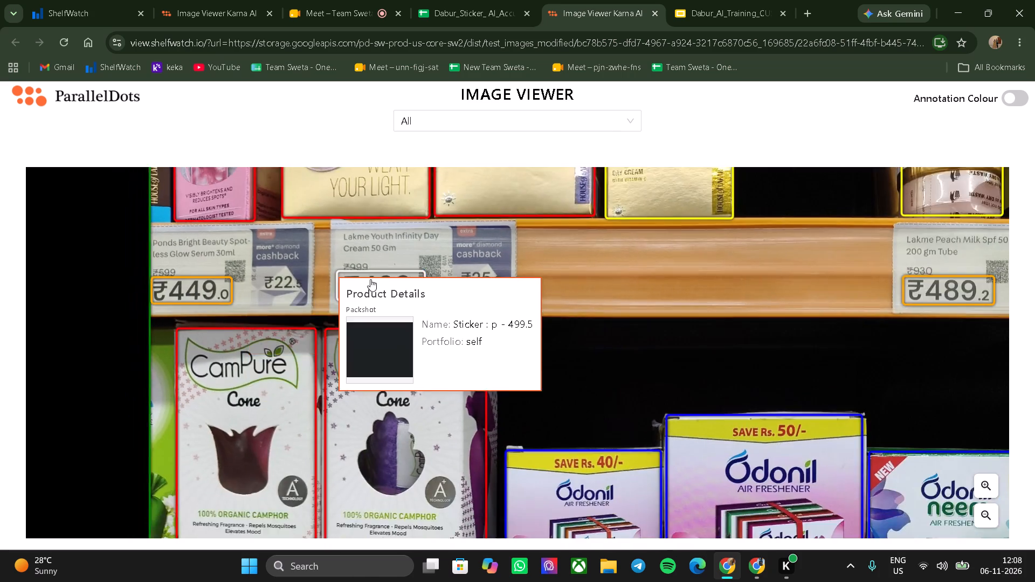
{"action": "scroll", "coordinate": [370, 279], "scroll_direction": "down", "scroll_amount": 5}
{"action": "scroll", "coordinate": [312, 279], "scroll_direction": "up", "scroll_amount": 6}
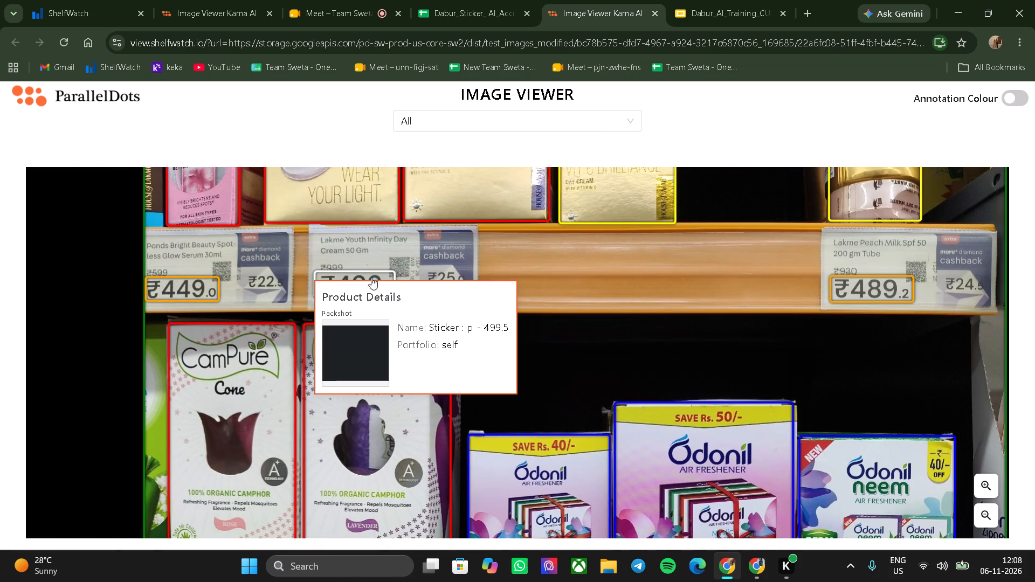
{"action": "scroll", "coordinate": [307, 284], "scroll_direction": "up", "scroll_amount": 4}
{"action": "scroll", "coordinate": [785, 334], "scroll_direction": "down", "scroll_amount": 2}
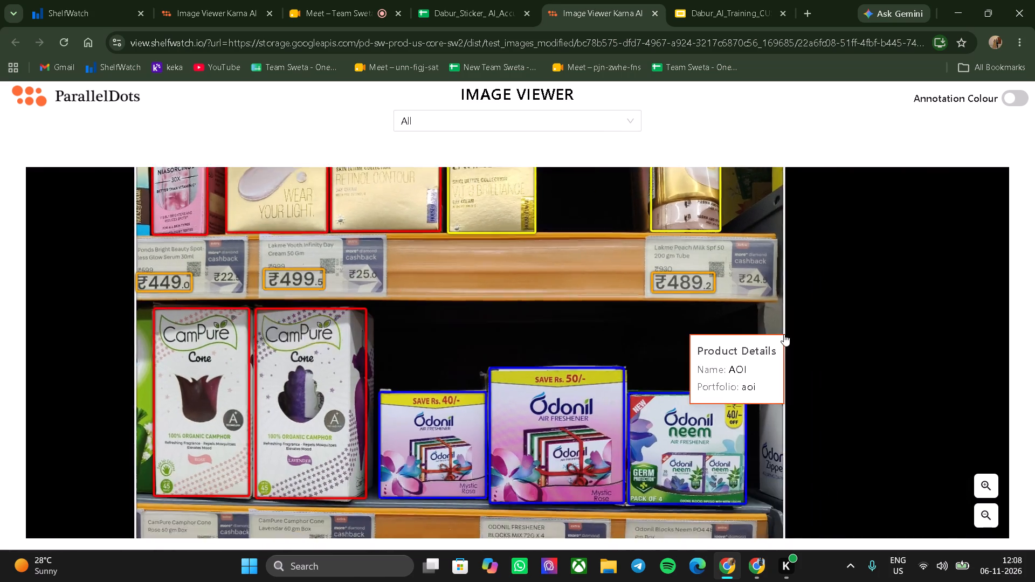
{"action": "scroll", "coordinate": [784, 334], "scroll_direction": "down", "scroll_amount": 3}
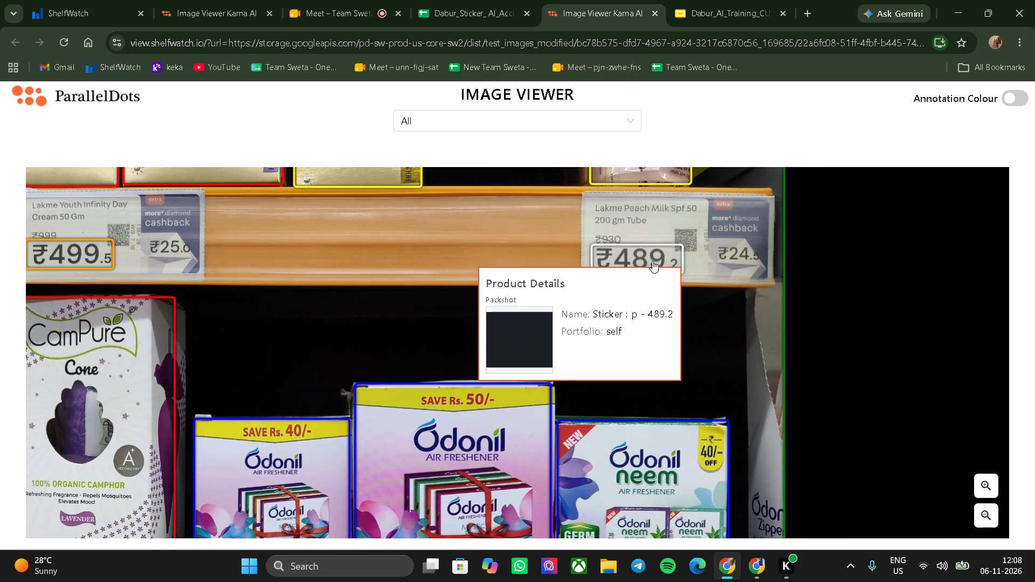
{"action": "scroll", "coordinate": [663, 257], "scroll_direction": "up", "scroll_amount": 5}
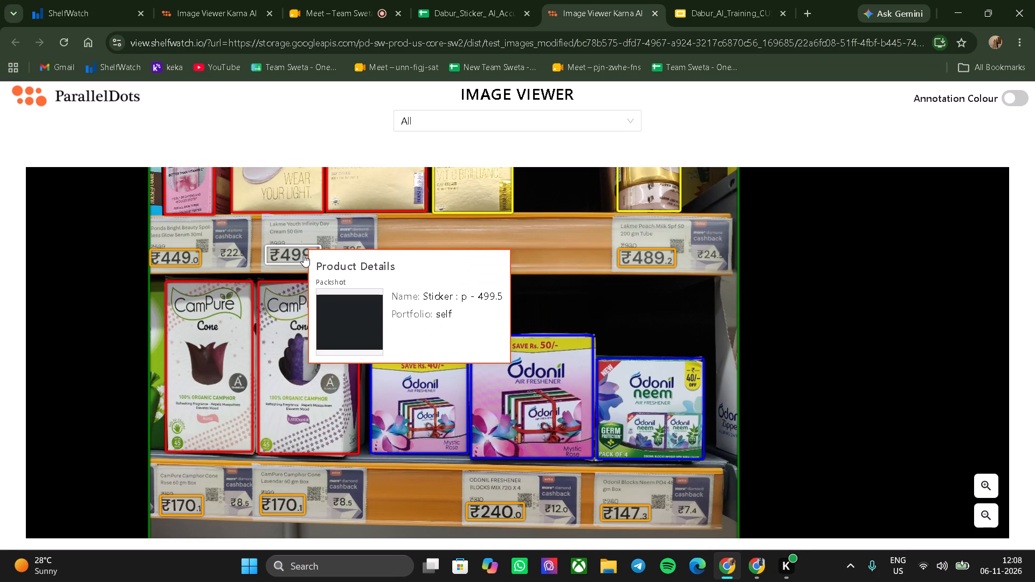
Recheck the OCR labels of the CamPure and Odonil price stickers on the lower shelf of the row 10 image.
{"action": "scroll", "coordinate": [356, 206], "scroll_direction": "up", "scroll_amount": 3}
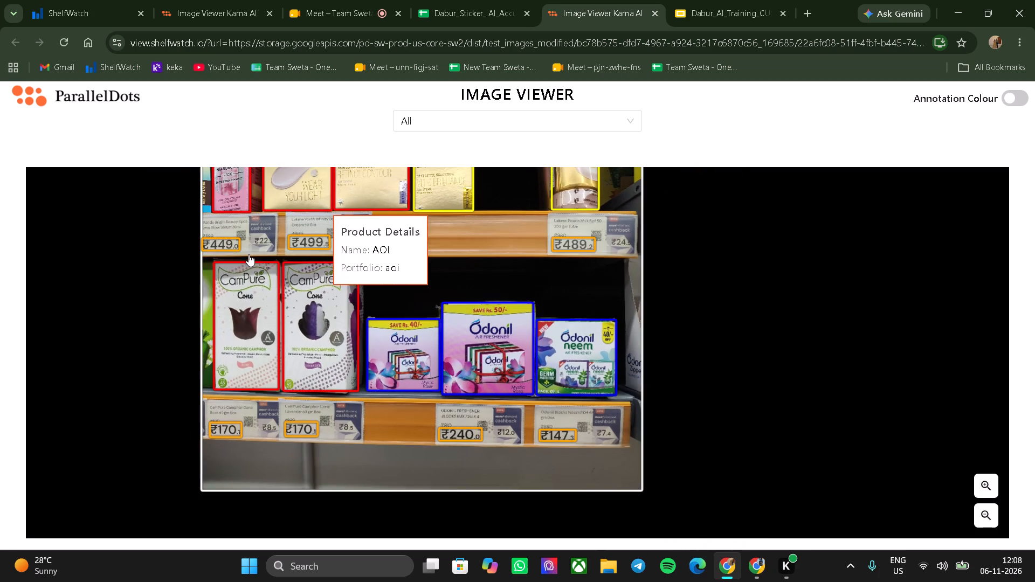
{"action": "scroll", "coordinate": [436, 276], "scroll_direction": "up", "scroll_amount": 2}
{"action": "scroll", "coordinate": [245, 472], "scroll_direction": "down", "scroll_amount": 5}
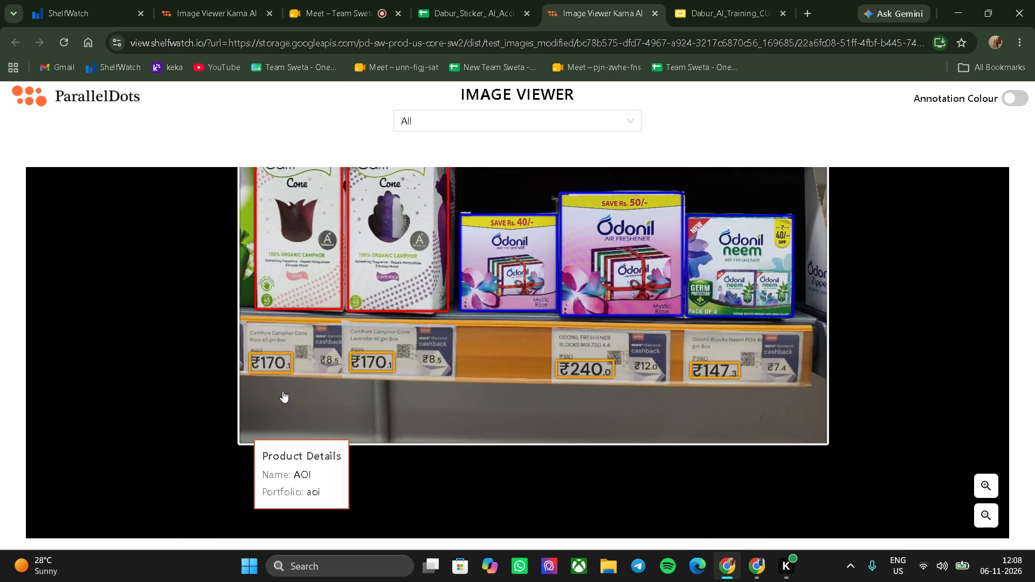
{"action": "scroll", "coordinate": [270, 366], "scroll_direction": "down", "scroll_amount": 9}
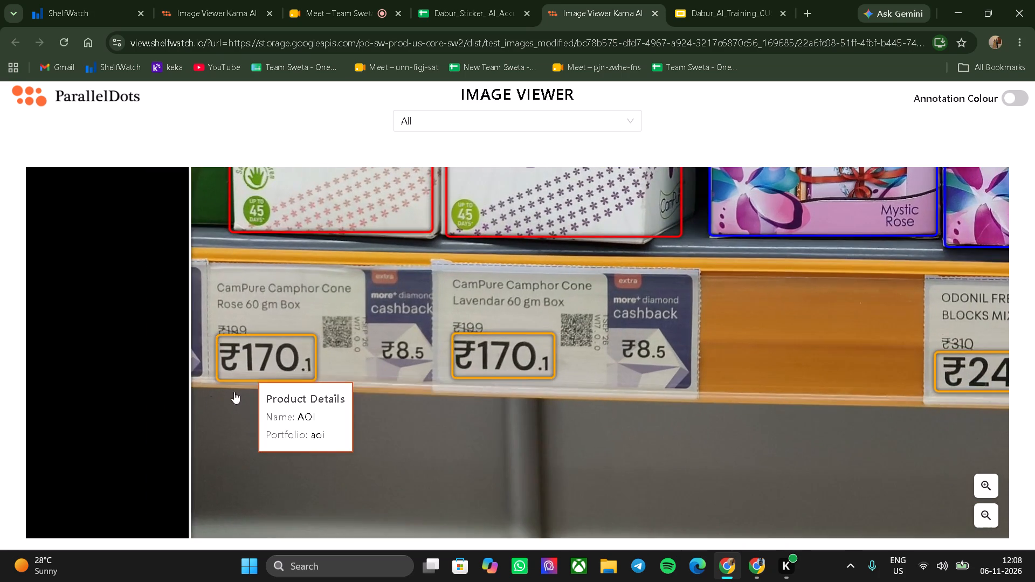
{"action": "scroll", "coordinate": [202, 397], "scroll_direction": "up", "scroll_amount": 3}
{"action": "scroll", "coordinate": [497, 412], "scroll_direction": "down", "scroll_amount": 3}
{"action": "scroll", "coordinate": [174, 388], "scroll_direction": "up", "scroll_amount": 5}
{"action": "scroll", "coordinate": [836, 373], "scroll_direction": "down", "scroll_amount": 3}
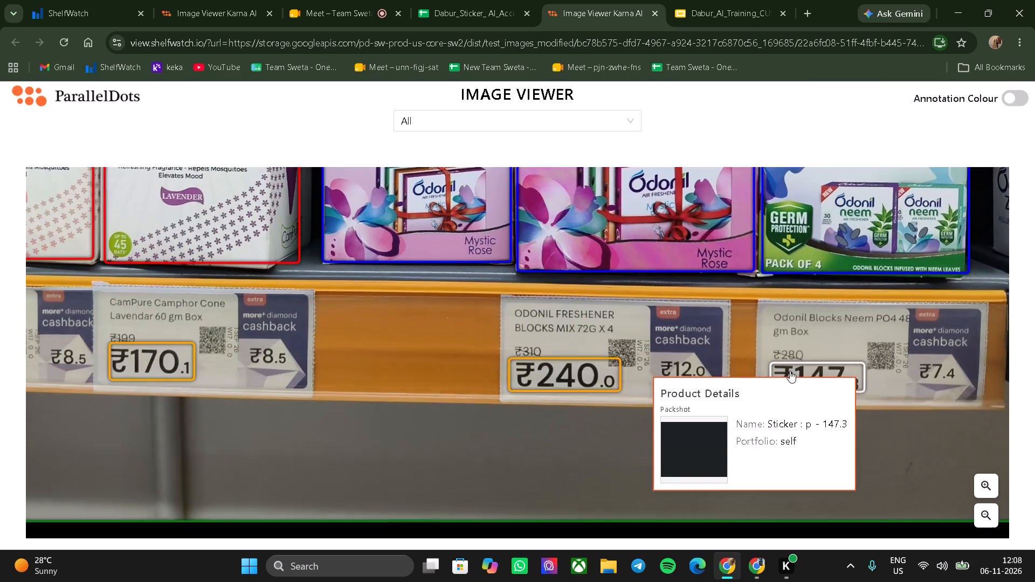
{"action": "scroll", "coordinate": [300, 405], "scroll_direction": "up", "scroll_amount": 4}
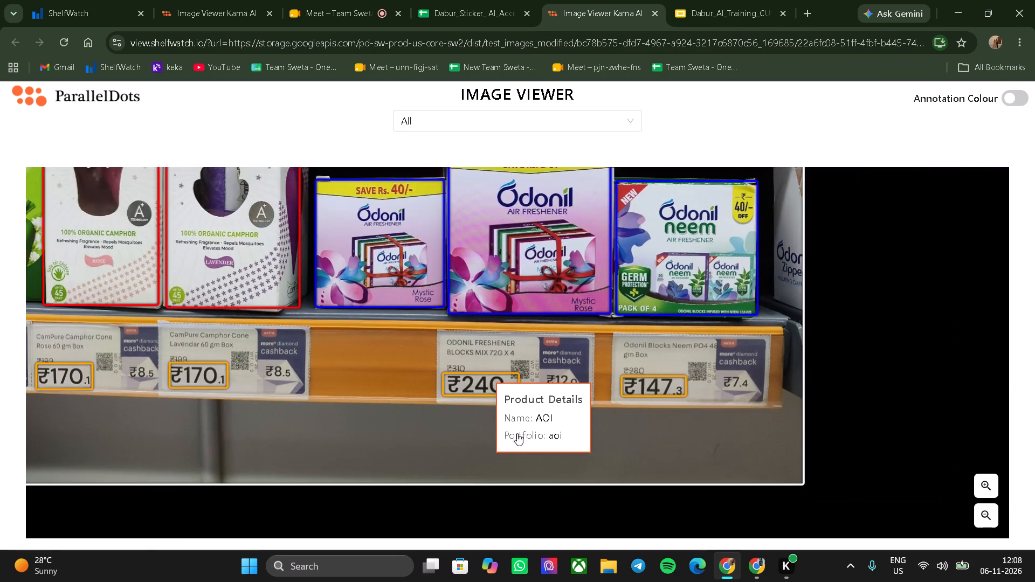
{"action": "scroll", "coordinate": [592, 438], "scroll_direction": "down", "scroll_amount": 2}
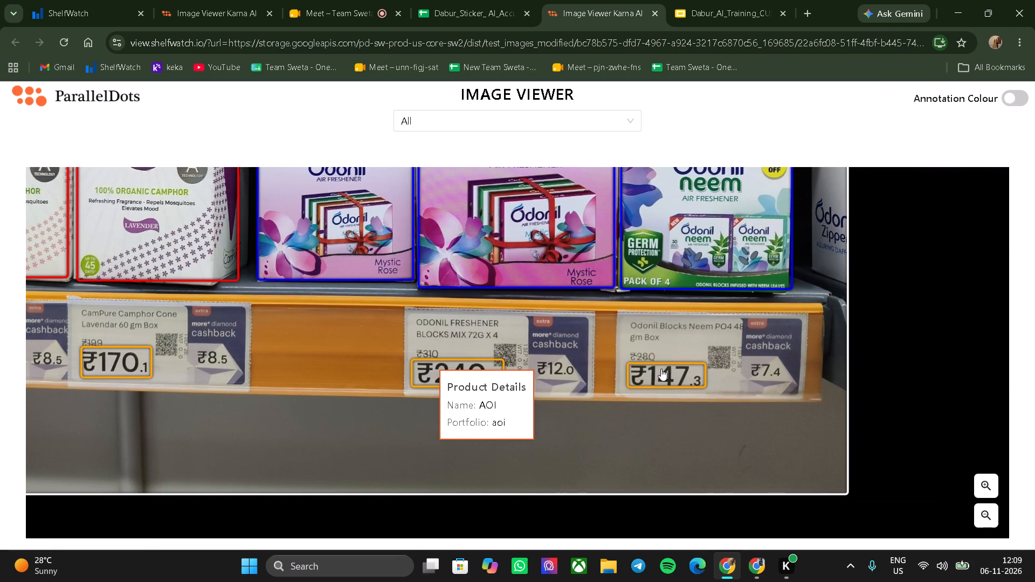
{"action": "scroll", "coordinate": [303, 415], "scroll_direction": "up", "scroll_amount": 3}
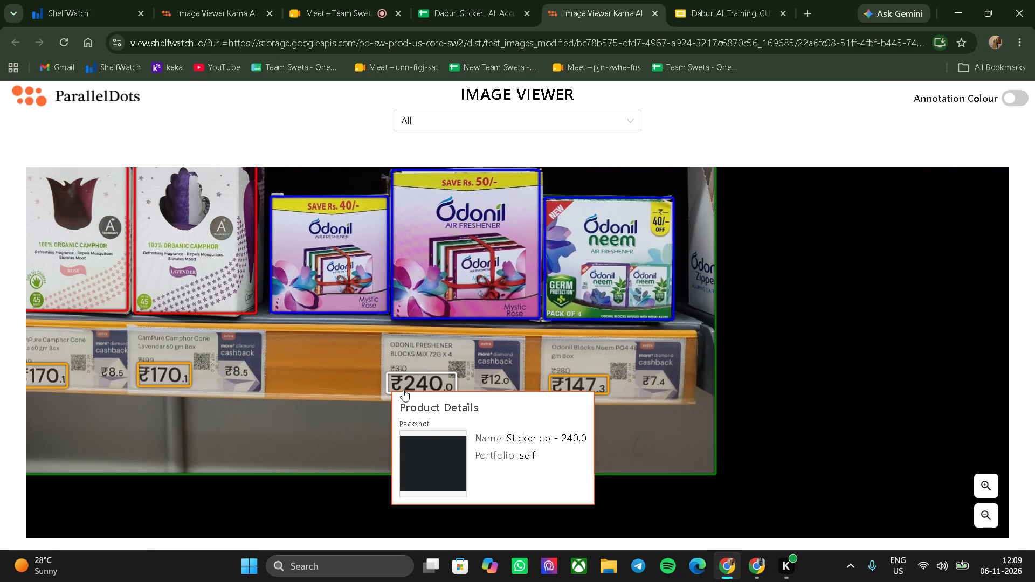
{"action": "scroll", "coordinate": [335, 411], "scroll_direction": "up", "scroll_amount": 5}
In the accuracy dashboard, enter 0 wrong annotations for row 10 under both Sticker Detector and Sticker OCR.
{"action": "left_click", "coordinate": [478, 18]}
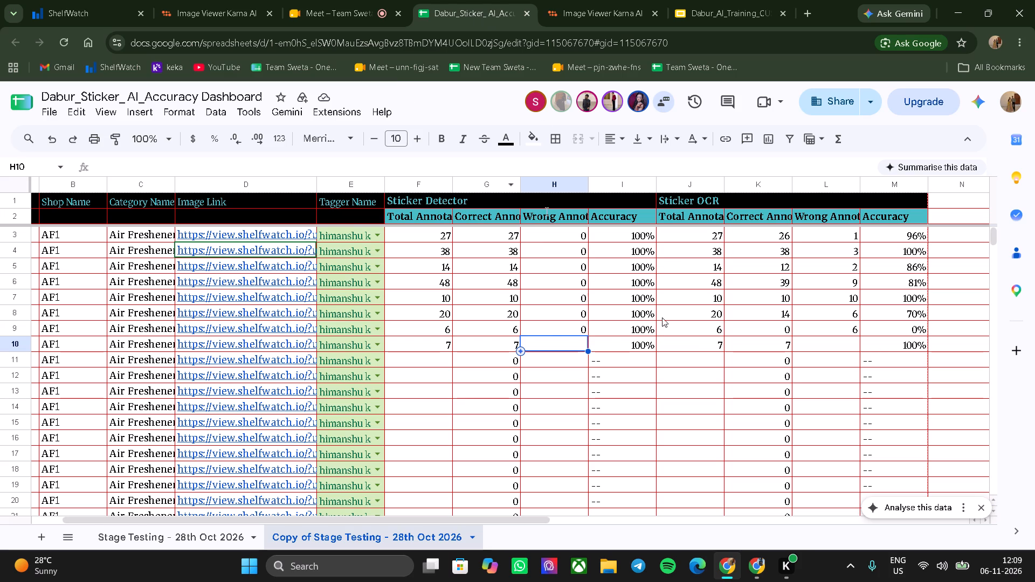
{"action": "key", "text": "0"}
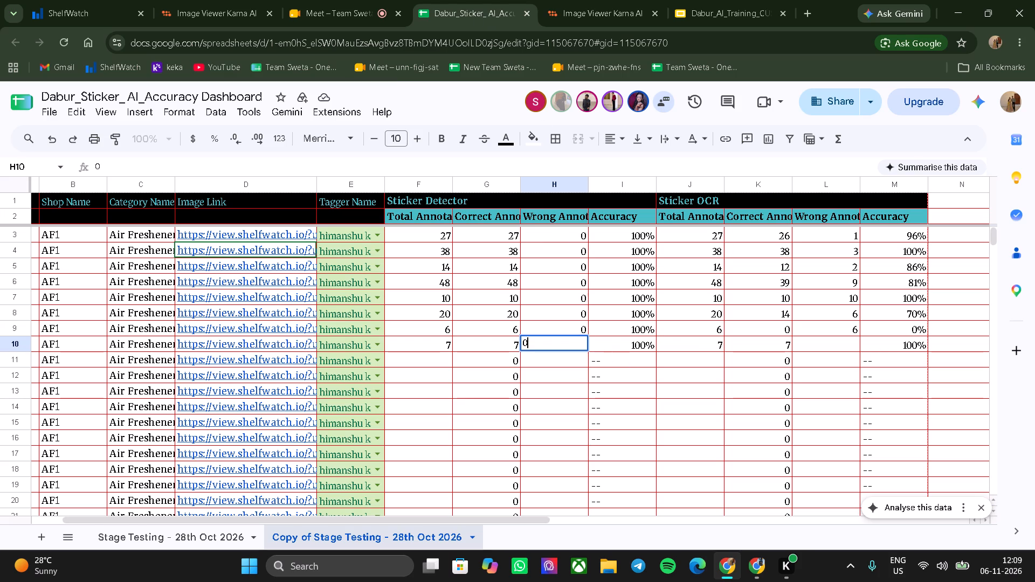
{"action": "left_click", "coordinate": [826, 343]}
{"action": "key", "text": "0"}
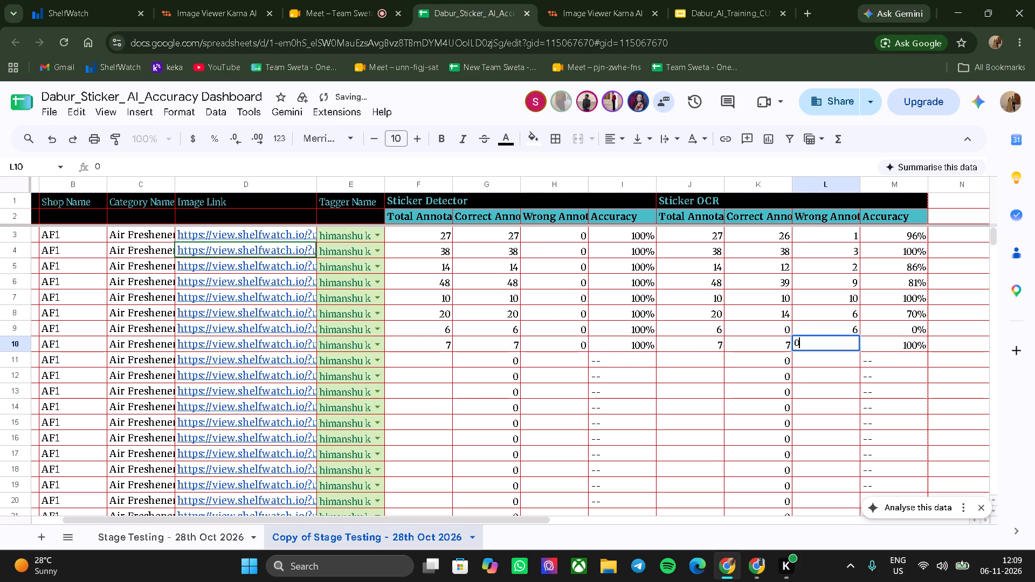
{"action": "left_click", "coordinate": [414, 359]}
Open the row 11 image link from the dashboard and close the row 10 image viewer.
{"action": "left_click", "coordinate": [239, 362]}
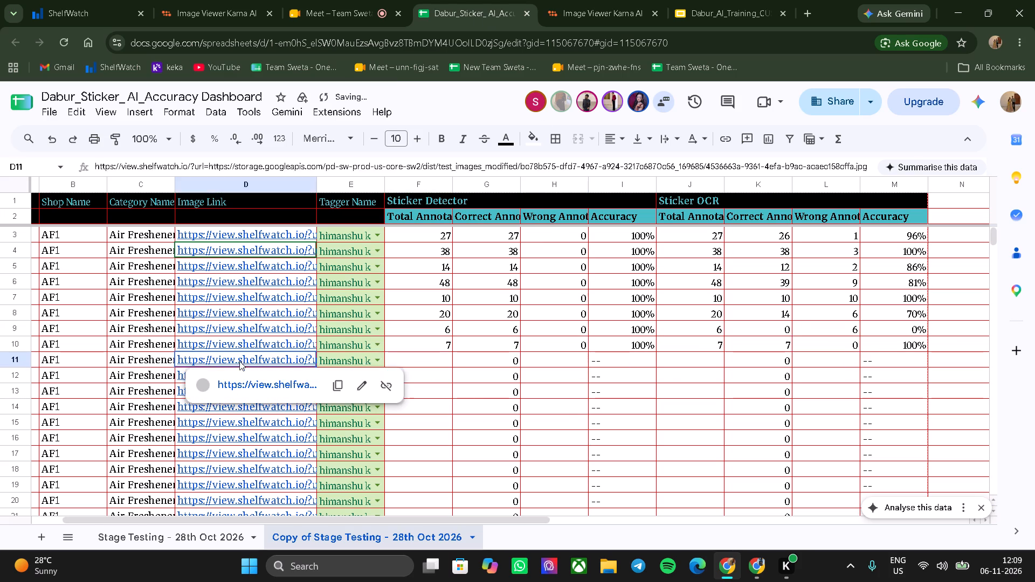
{"action": "left_click", "coordinate": [273, 384]}
{"action": "left_click", "coordinate": [670, 15]}
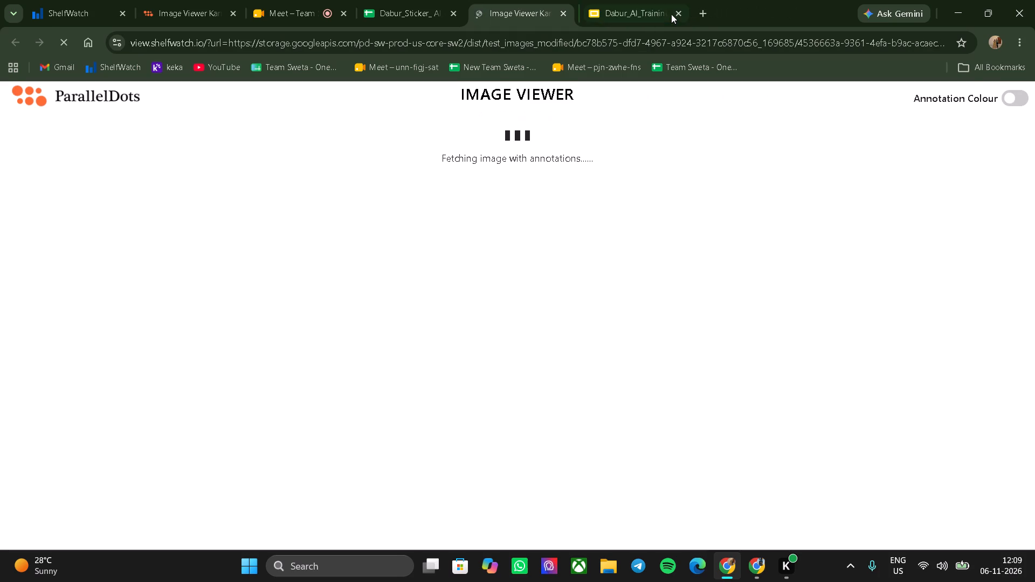
Count the price sticker annotations on the row 11 image and enter 30 as its Sticker Detector total annotations in the dashboard.
{"action": "scroll", "coordinate": [413, 257], "scroll_direction": "up", "scroll_amount": 3}
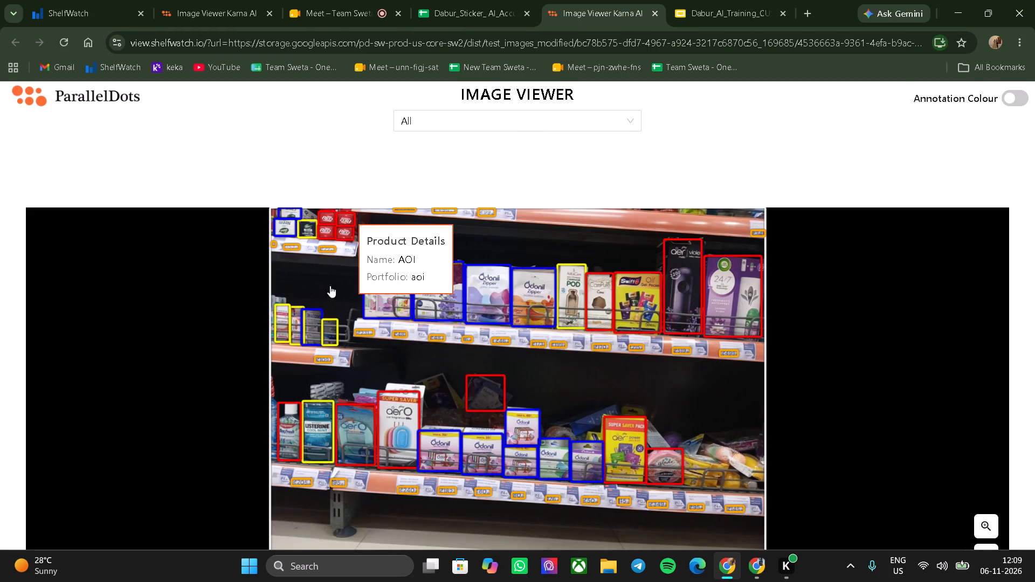
{"action": "scroll", "coordinate": [307, 327], "scroll_direction": "up", "scroll_amount": 4}
{"action": "scroll", "coordinate": [374, 268], "scroll_direction": "down", "scroll_amount": 5}
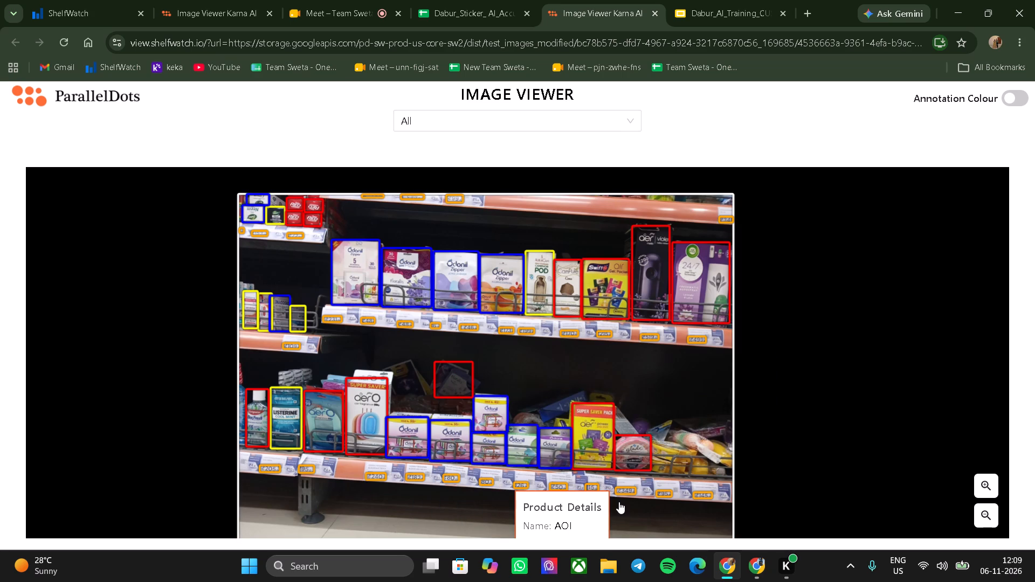
{"action": "left_click", "coordinate": [458, 12]}
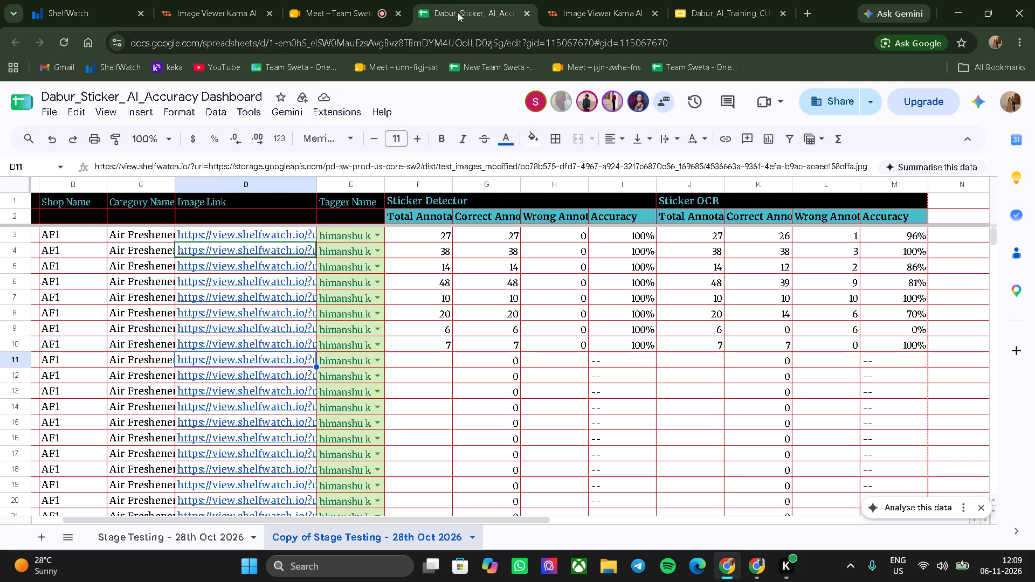
{"action": "left_click", "coordinate": [429, 357]}
{"action": "key", "text": "3"}
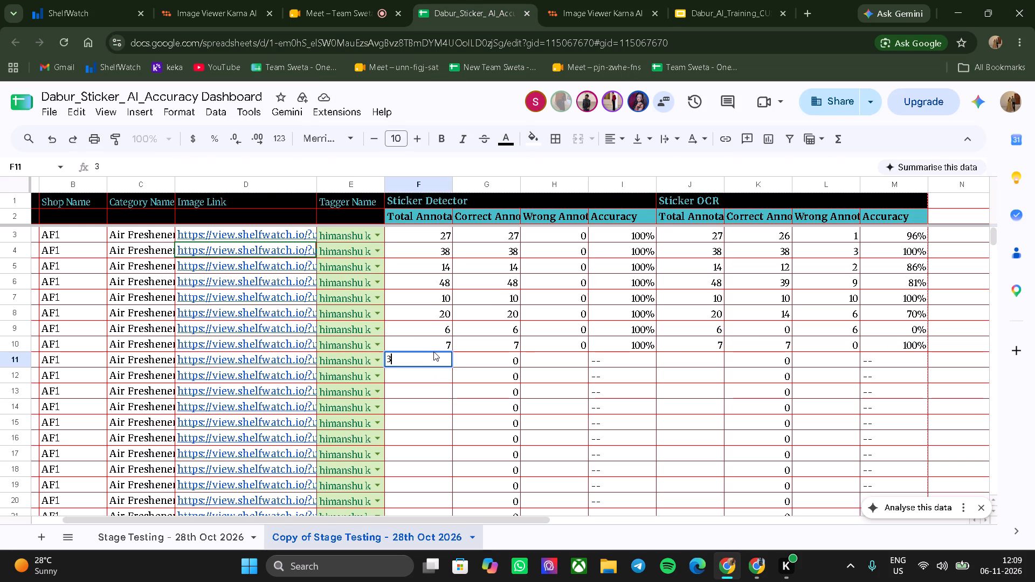
{"action": "key", "text": "0"}
{"action": "left_click", "coordinate": [711, 364]}
Enter 30 as the Sticker Detector total annotations for row 11 in the accuracy dashboard.
{"action": "key", "text": "3"}
{"action": "key", "text": "0"}
{"action": "left_click", "coordinate": [553, 359]}
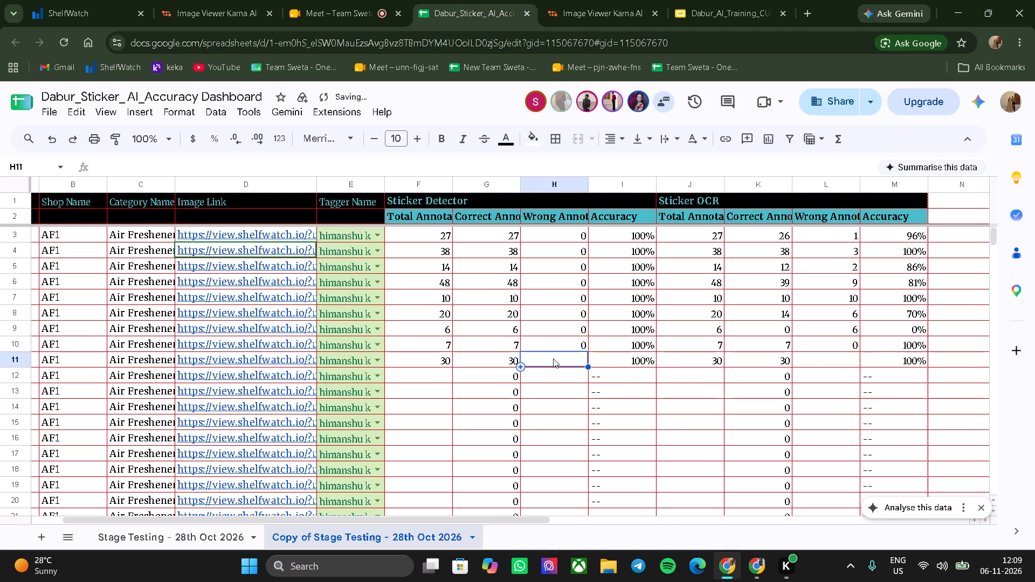
Return to the row 11 image and check the OCR labels of the price stickers along its top edge.
{"action": "left_click", "coordinate": [604, 20]}
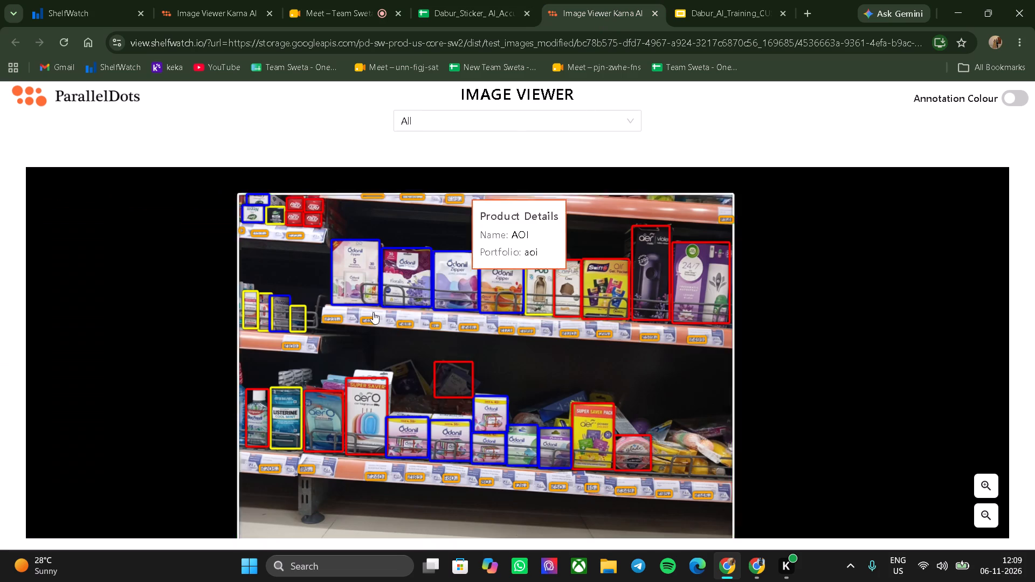
{"action": "scroll", "coordinate": [273, 255], "scroll_direction": "up", "scroll_amount": 7}
{"action": "scroll", "coordinate": [293, 254], "scroll_direction": "down", "scroll_amount": 6}
{"action": "scroll", "coordinate": [360, 176], "scroll_direction": "up", "scroll_amount": 1}
{"action": "scroll", "coordinate": [354, 181], "scroll_direction": "down", "scroll_amount": 13}
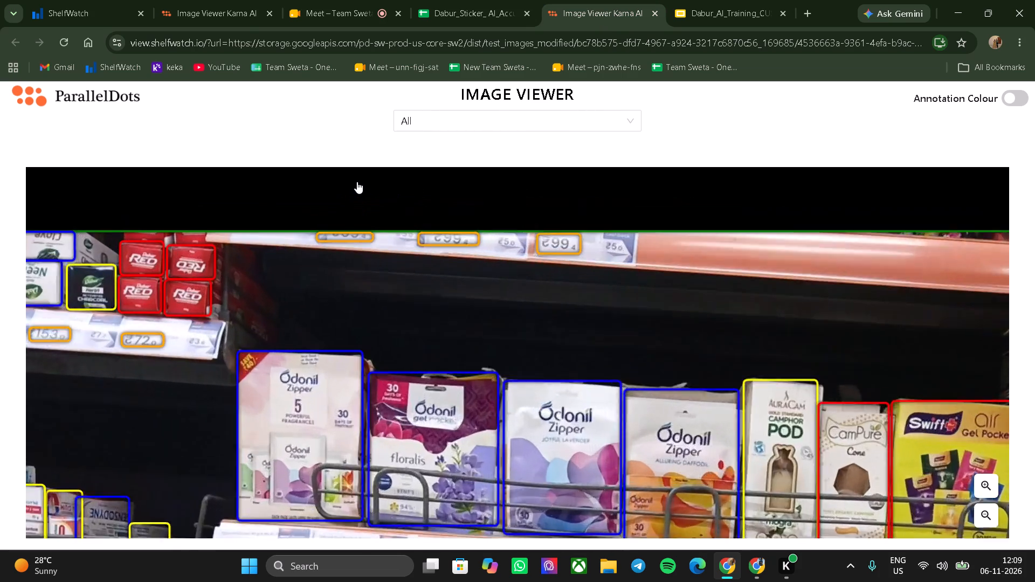
{"action": "scroll", "coordinate": [357, 182], "scroll_direction": "down", "scroll_amount": 9}
{"action": "scroll", "coordinate": [255, 305], "scroll_direction": "up", "scroll_amount": 3}
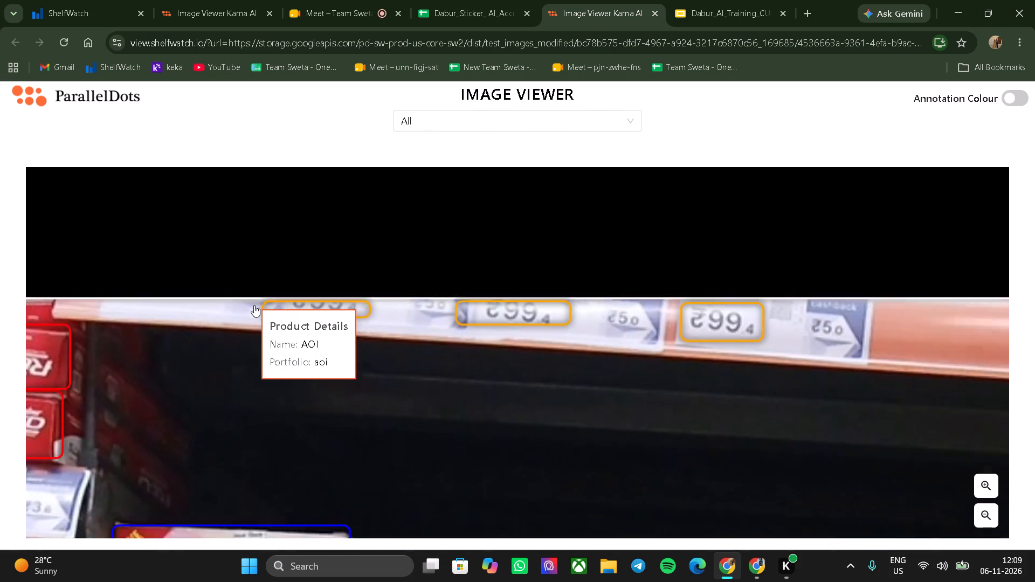
{"action": "scroll", "coordinate": [254, 305], "scroll_direction": "up", "scroll_amount": 3}
{"action": "scroll", "coordinate": [459, 327], "scroll_direction": "down", "scroll_amount": 4}
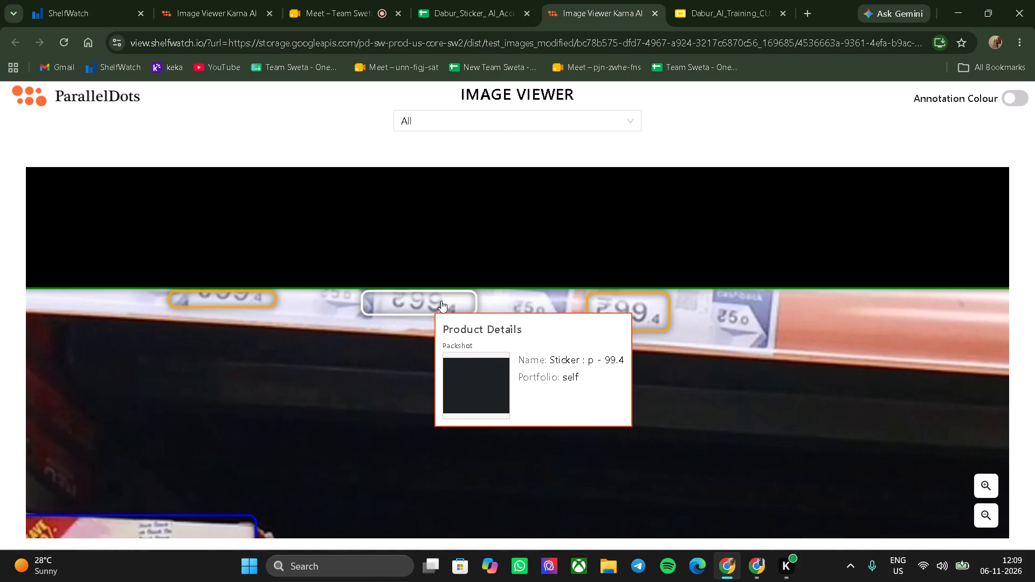
{"action": "scroll", "coordinate": [436, 299], "scroll_direction": "up", "scroll_amount": 2}
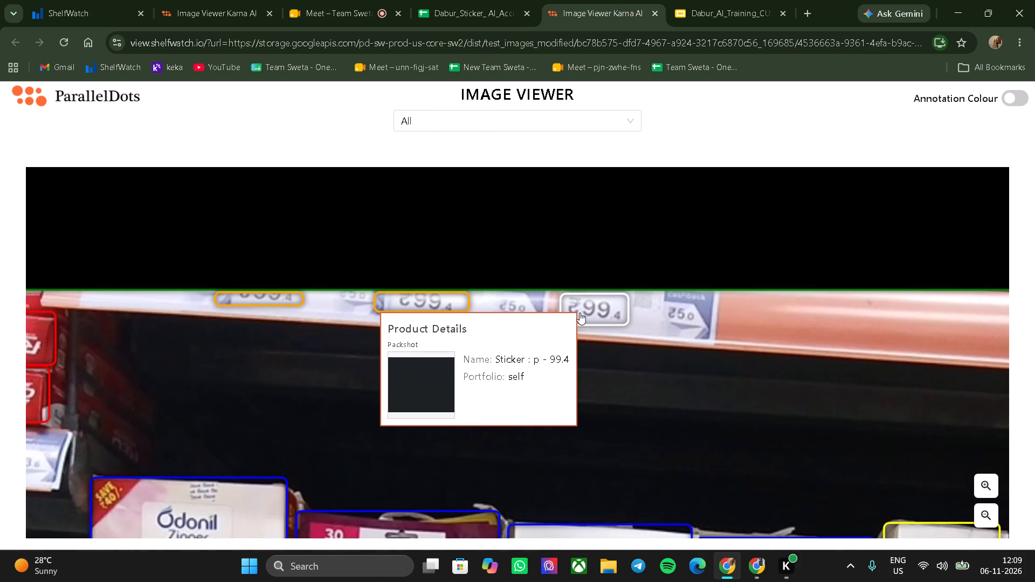
{"action": "scroll", "coordinate": [586, 313], "scroll_direction": "up", "scroll_amount": 8}
{"action": "scroll", "coordinate": [432, 355], "scroll_direction": "down", "scroll_amount": 4}
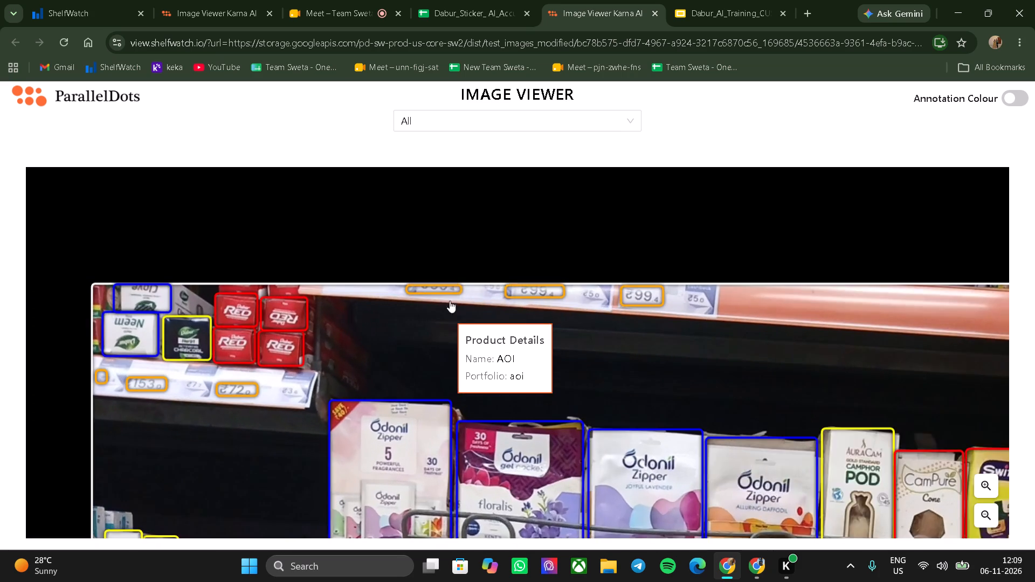
Check the OCR labels of the price stickers on the middle shelf strips of the row 11 image against the printed prices.
{"action": "scroll", "coordinate": [376, 285], "scroll_direction": "up", "scroll_amount": 13}
{"action": "scroll", "coordinate": [362, 454], "scroll_direction": "down", "scroll_amount": 13}
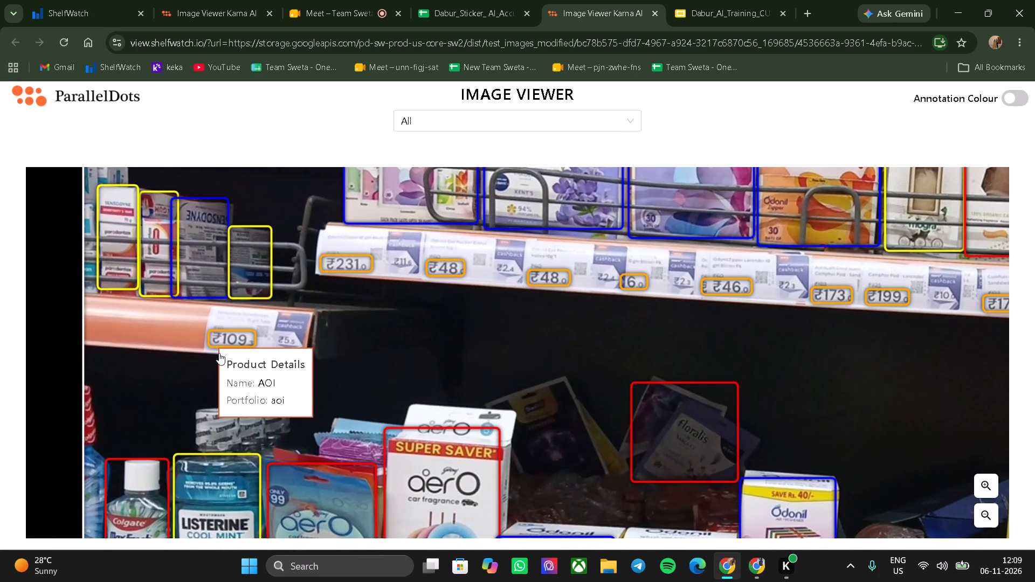
{"action": "scroll", "coordinate": [222, 342], "scroll_direction": "up", "scroll_amount": 6}
{"action": "scroll", "coordinate": [425, 324], "scroll_direction": "down", "scroll_amount": 5}
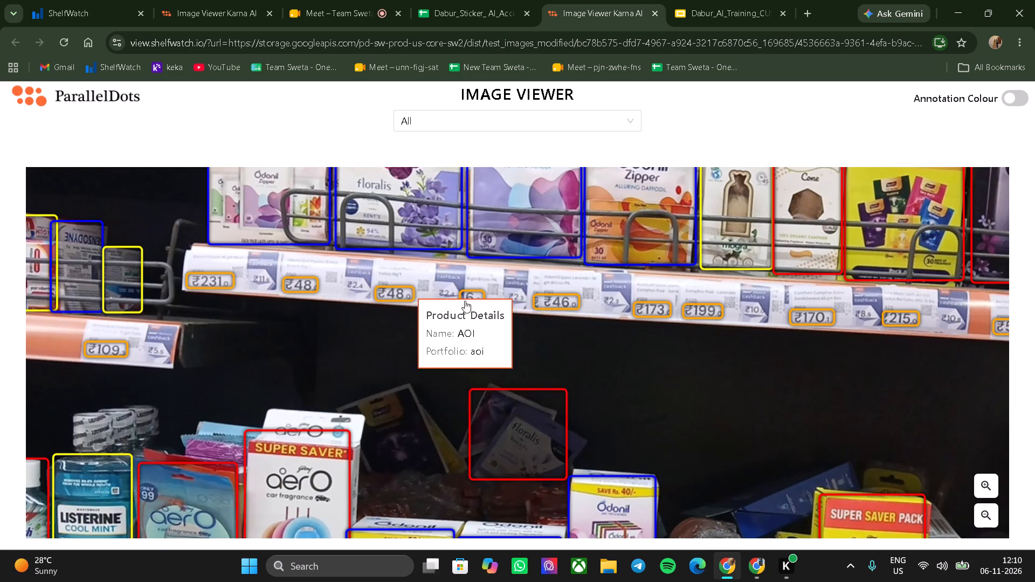
{"action": "scroll", "coordinate": [479, 299], "scroll_direction": "up", "scroll_amount": 4}
{"action": "scroll", "coordinate": [507, 289], "scroll_direction": "down", "scroll_amount": 11}
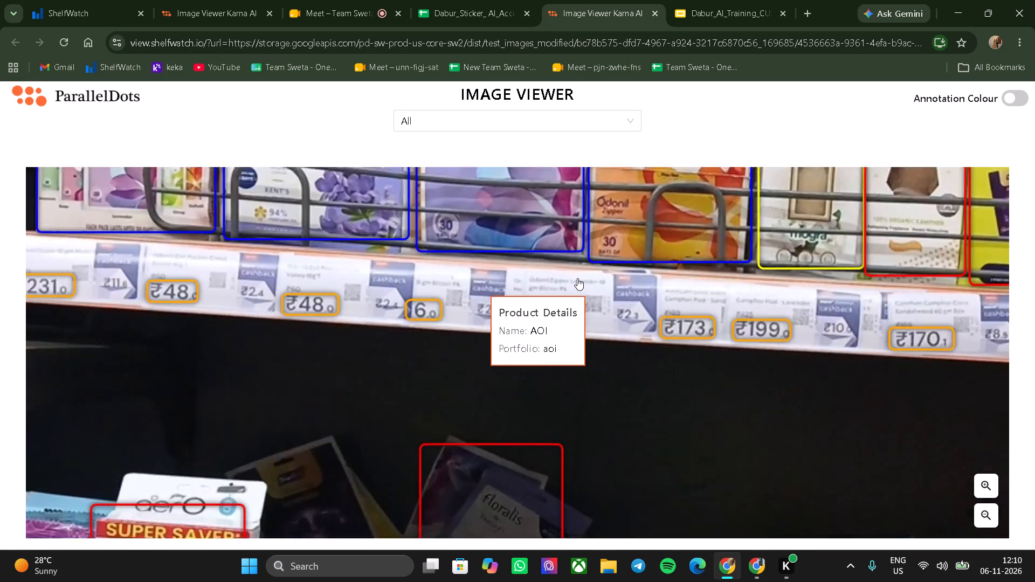
{"action": "scroll", "coordinate": [577, 278], "scroll_direction": "down", "scroll_amount": 3}
{"action": "scroll", "coordinate": [50, 442], "scroll_direction": "up", "scroll_amount": 6}
{"action": "scroll", "coordinate": [453, 465], "scroll_direction": "down", "scroll_amount": 4}
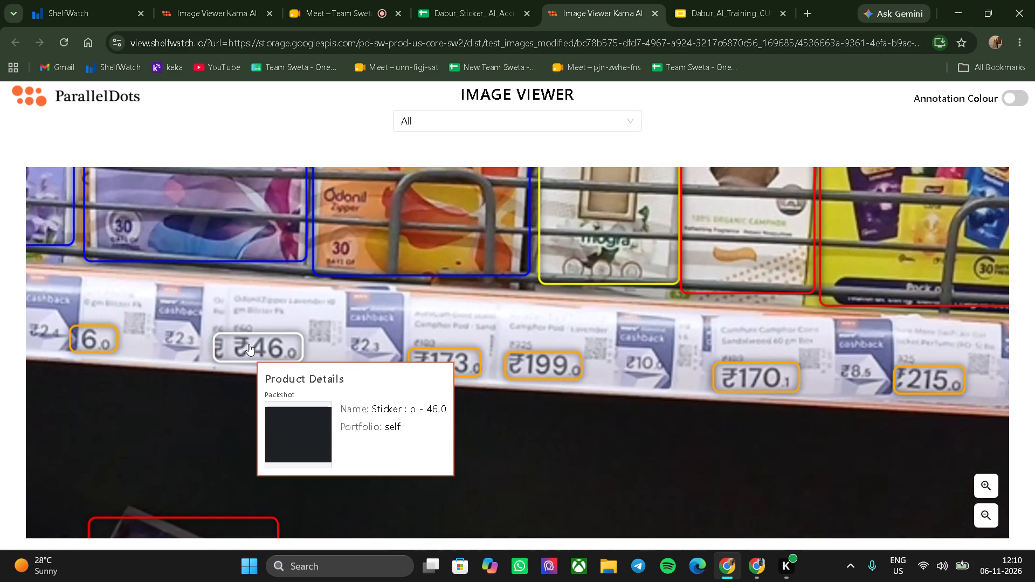
{"action": "scroll", "coordinate": [249, 343], "scroll_direction": "up", "scroll_amount": 13}
{"action": "scroll", "coordinate": [445, 411], "scroll_direction": "down", "scroll_amount": 6}
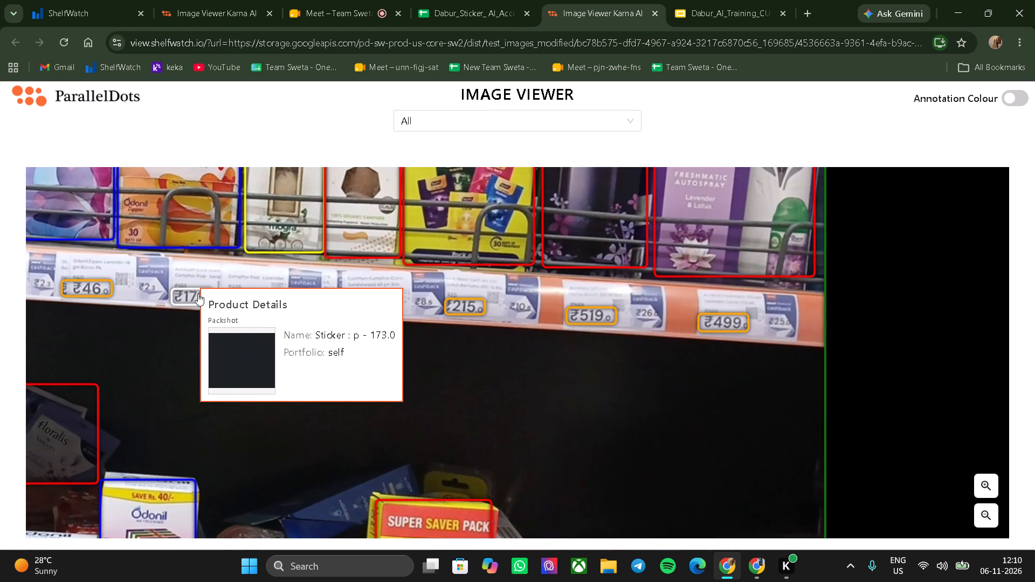
{"action": "scroll", "coordinate": [246, 337], "scroll_direction": "up", "scroll_amount": 4}
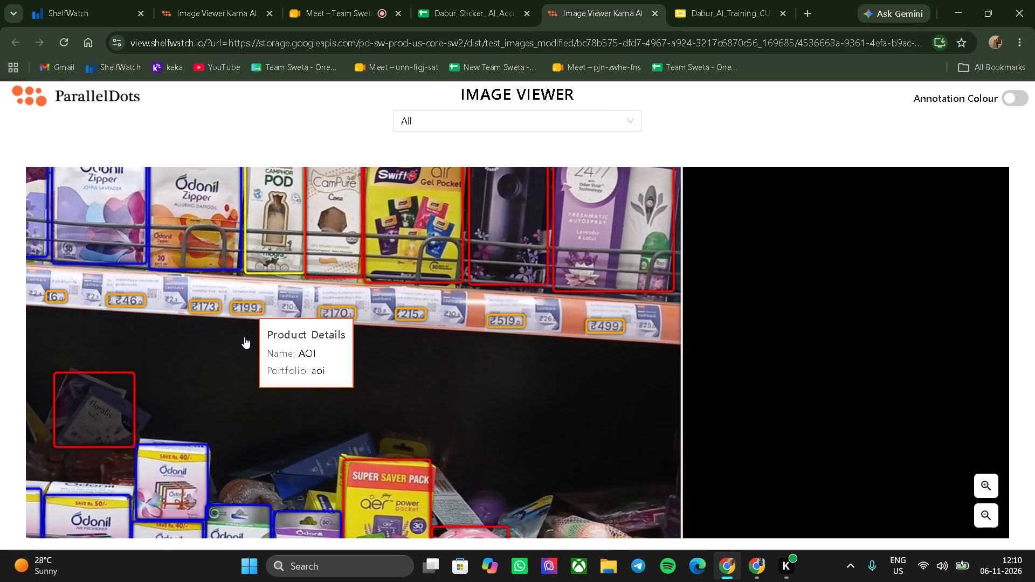
{"action": "scroll", "coordinate": [536, 398], "scroll_direction": "down", "scroll_amount": 4}
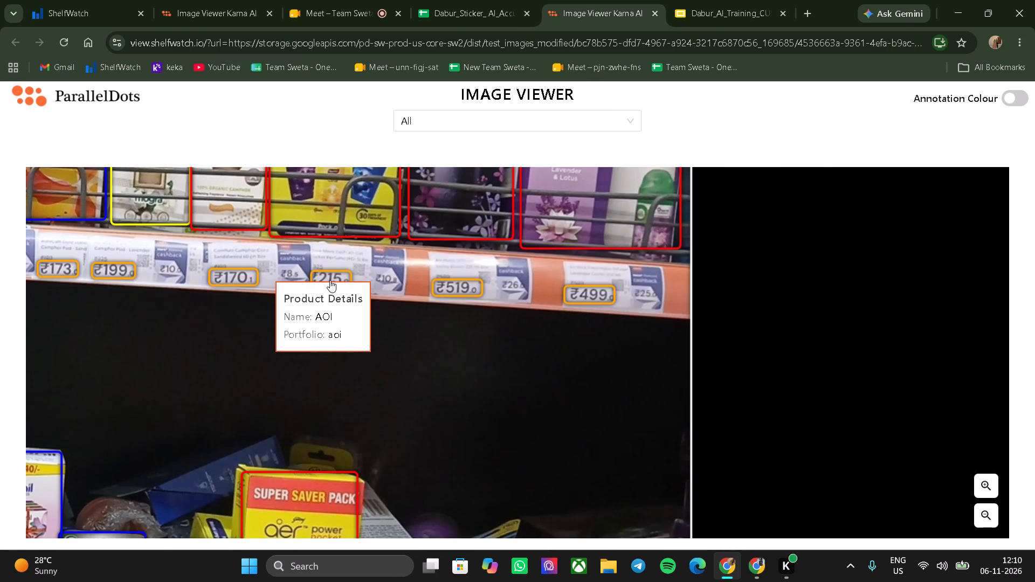
{"action": "scroll", "coordinate": [590, 410], "scroll_direction": "up", "scroll_amount": 1}
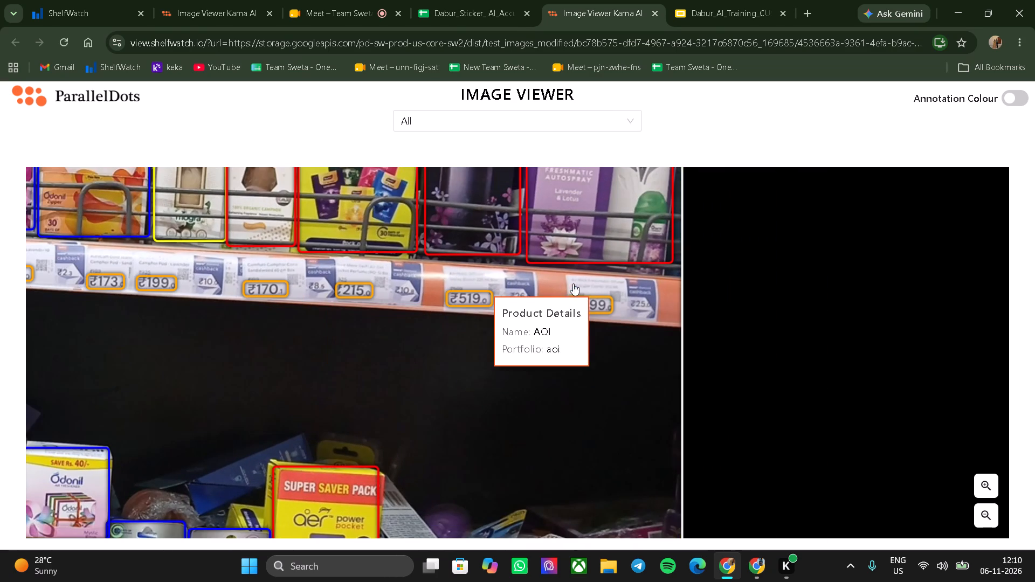
{"action": "scroll", "coordinate": [570, 271], "scroll_direction": "up", "scroll_amount": 5}
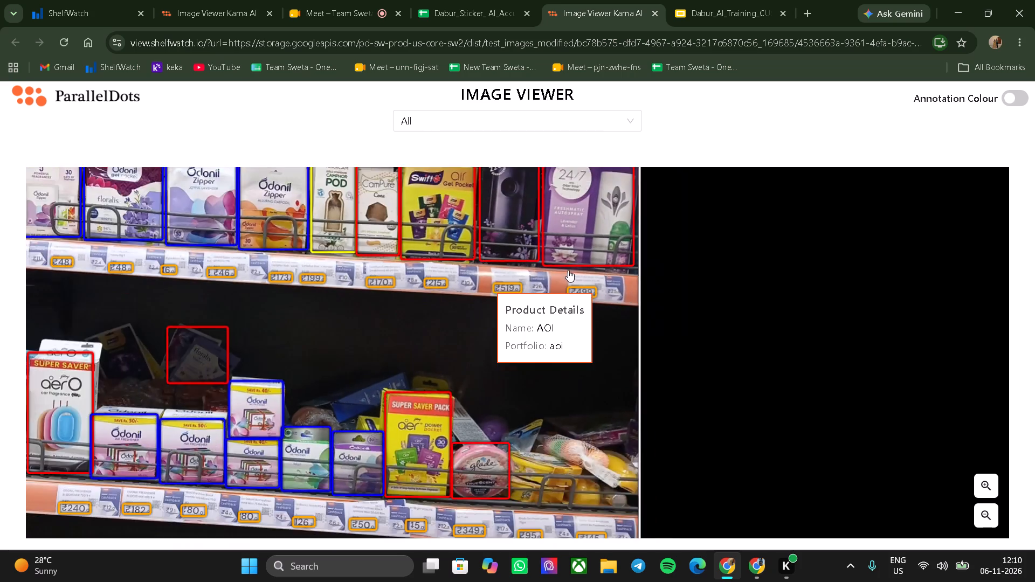
Check the OCR labels of the price stickers along the bottom shelf of the row 11 image against the printed prices.
{"action": "scroll", "coordinate": [568, 270], "scroll_direction": "up", "scroll_amount": 5}
{"action": "scroll", "coordinate": [182, 421], "scroll_direction": "down", "scroll_amount": 8}
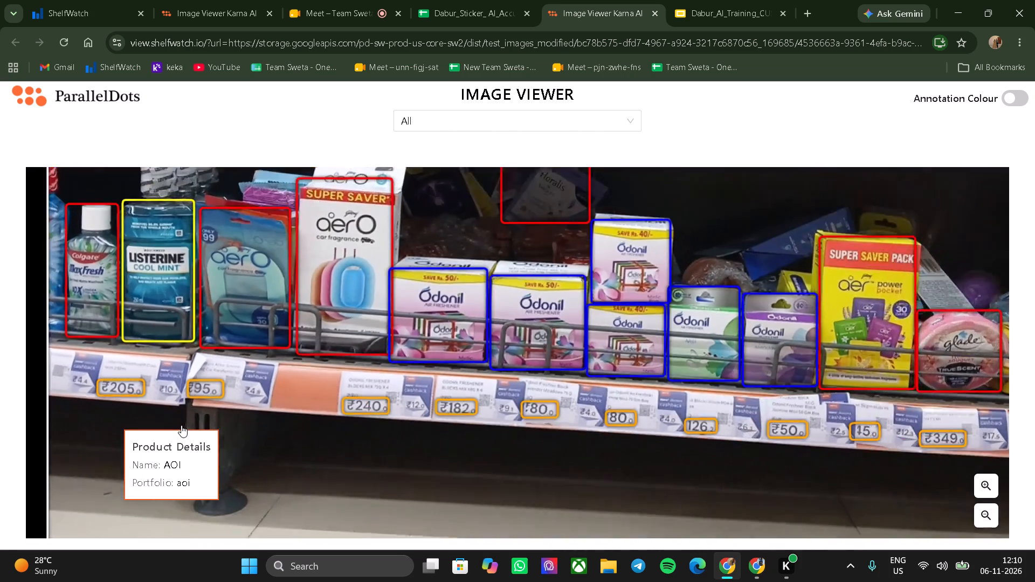
{"action": "scroll", "coordinate": [181, 425], "scroll_direction": "down", "scroll_amount": 6}
{"action": "scroll", "coordinate": [100, 389], "scroll_direction": "up", "scroll_amount": 5}
{"action": "scroll", "coordinate": [415, 505], "scroll_direction": "down", "scroll_amount": 4}
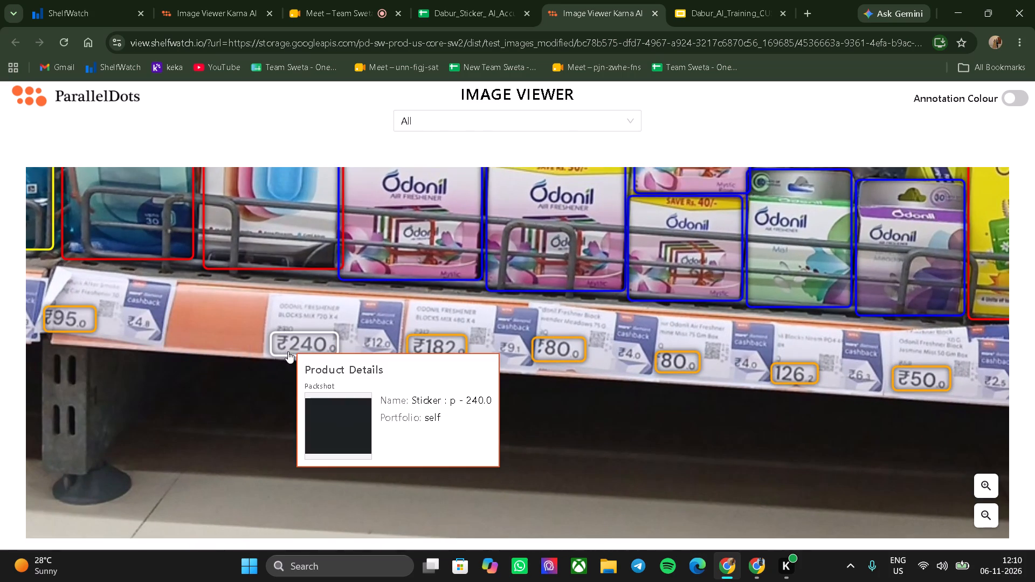
{"action": "scroll", "coordinate": [215, 344], "scroll_direction": "up", "scroll_amount": 5}
{"action": "scroll", "coordinate": [627, 406], "scroll_direction": "down", "scroll_amount": 7}
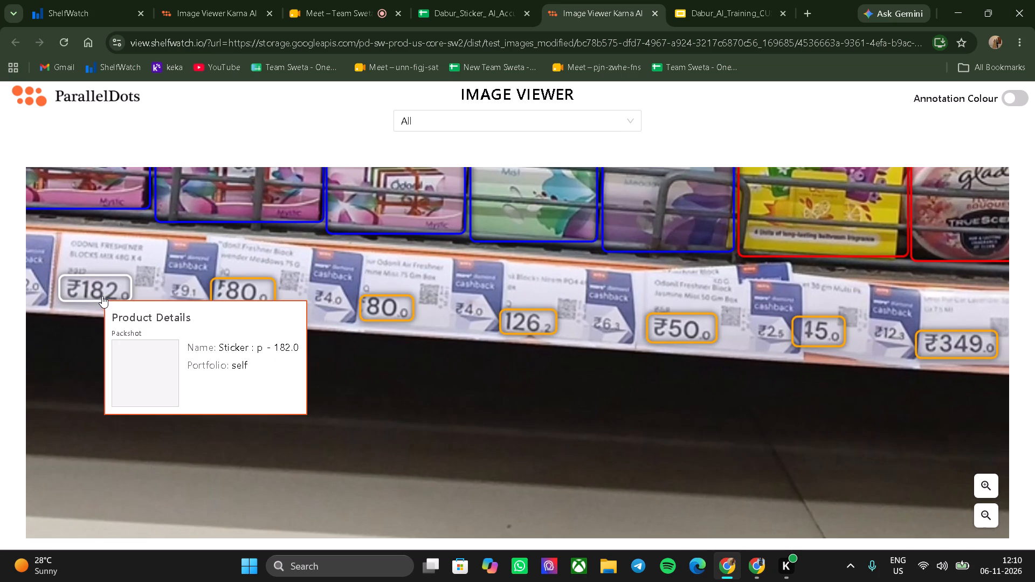
{"action": "scroll", "coordinate": [49, 422], "scroll_direction": "up", "scroll_amount": 4}
{"action": "scroll", "coordinate": [495, 450], "scroll_direction": "down", "scroll_amount": 4}
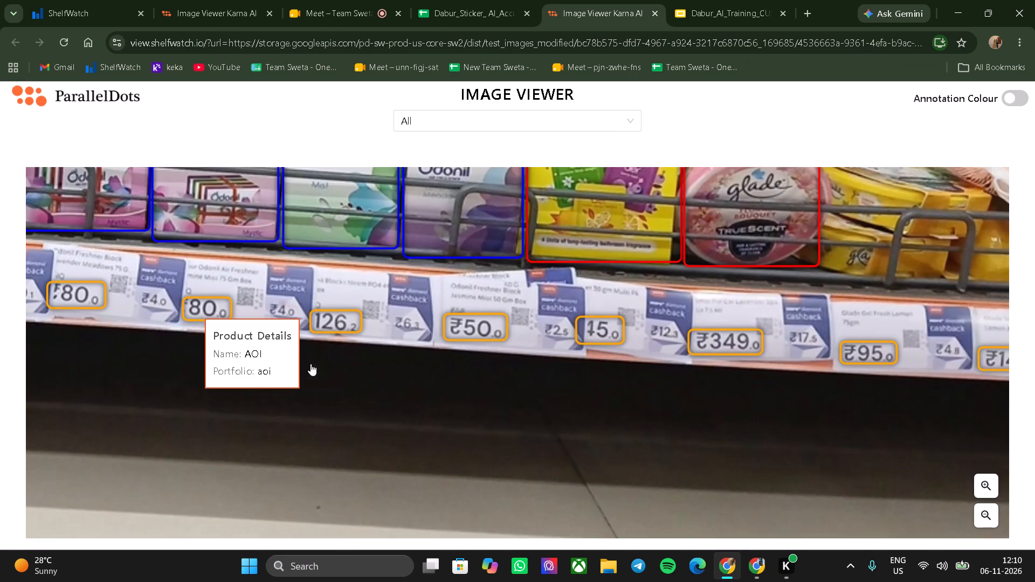
{"action": "scroll", "coordinate": [169, 291], "scroll_direction": "up", "scroll_amount": 3}
{"action": "scroll", "coordinate": [346, 375], "scroll_direction": "down", "scroll_amount": 1}
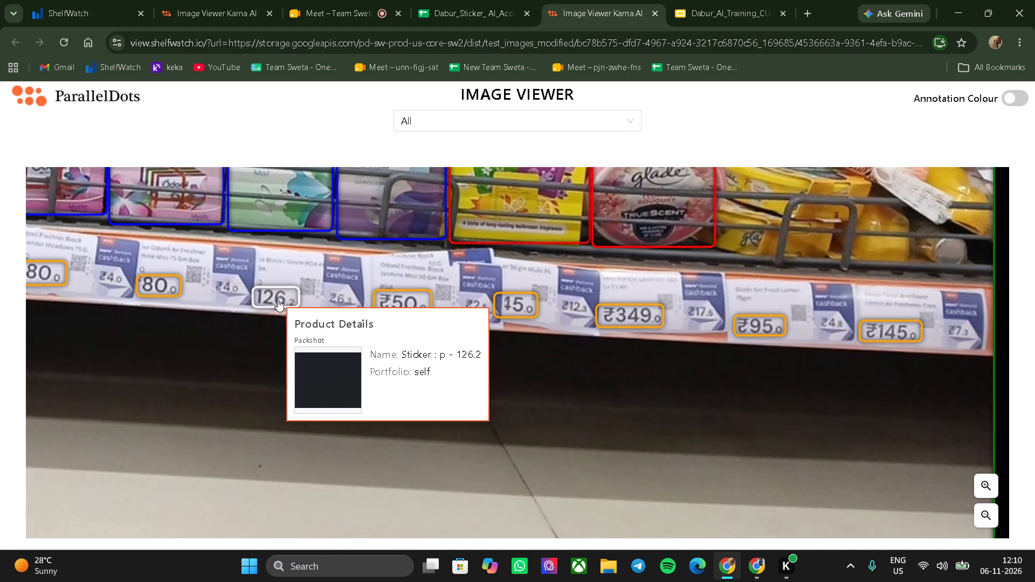
{"action": "scroll", "coordinate": [372, 293], "scroll_direction": "up", "scroll_amount": 4}
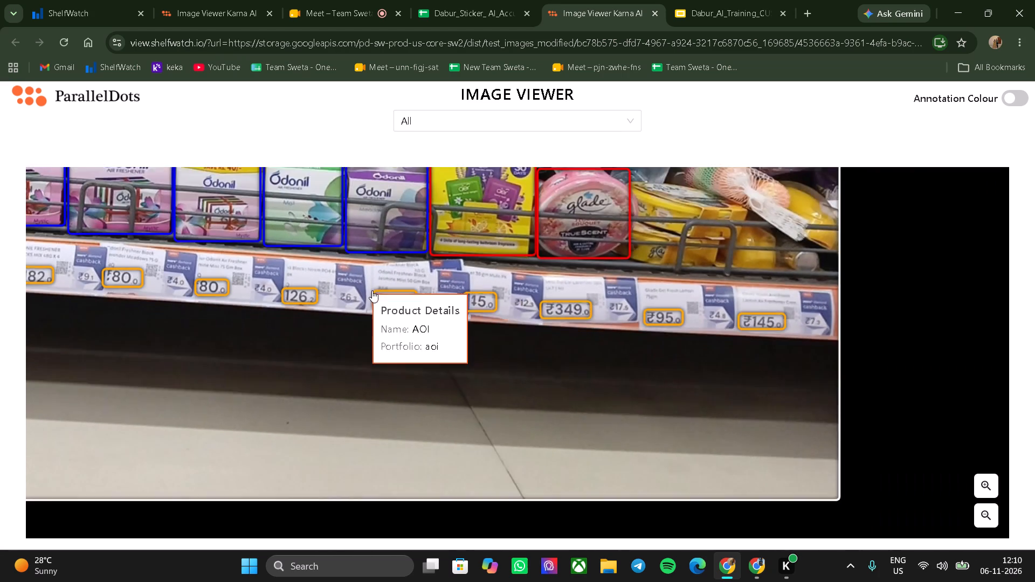
{"action": "scroll", "coordinate": [592, 373], "scroll_direction": "down", "scroll_amount": 2}
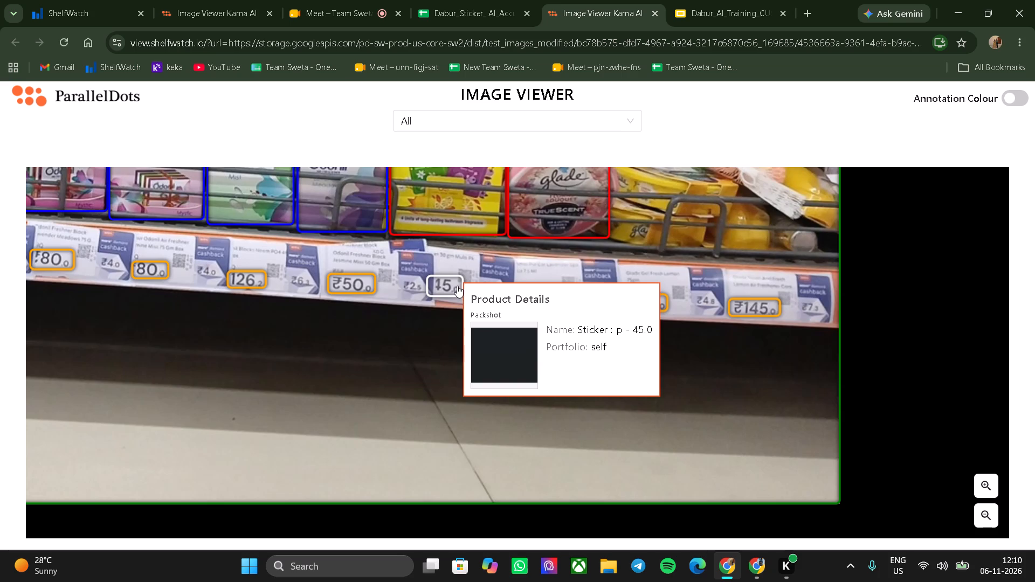
{"action": "scroll", "coordinate": [456, 286], "scroll_direction": "down", "scroll_amount": 6}
{"action": "scroll", "coordinate": [429, 295], "scroll_direction": "up", "scroll_amount": 6}
{"action": "scroll", "coordinate": [702, 475], "scroll_direction": "down", "scroll_amount": 3}
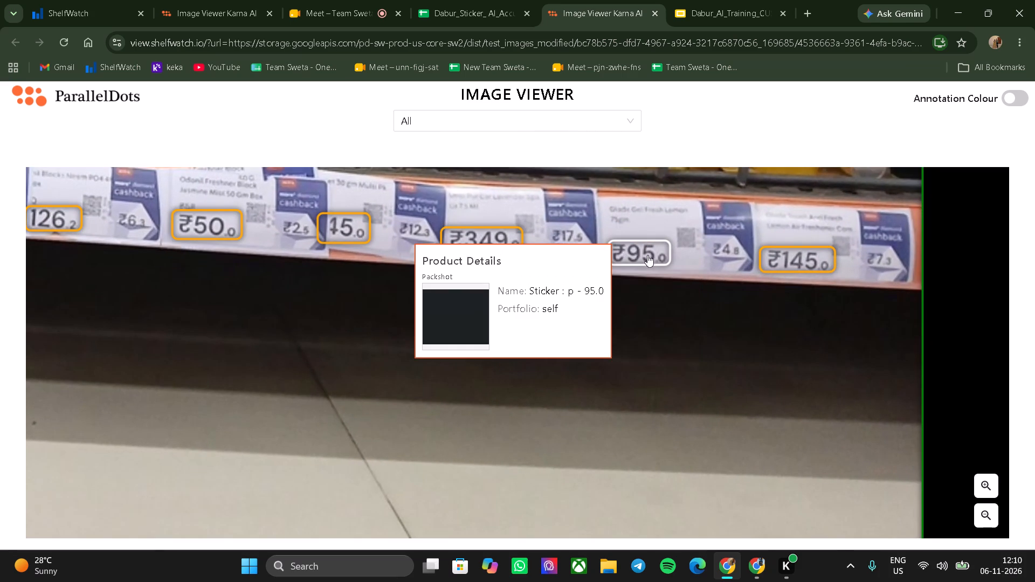
{"action": "scroll", "coordinate": [258, 488], "scroll_direction": "up", "scroll_amount": 11}
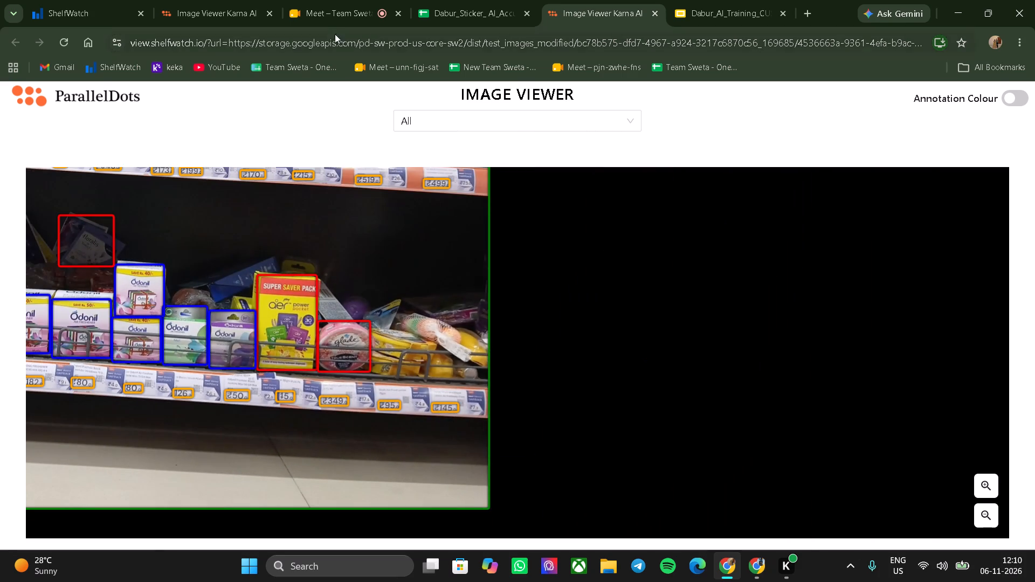
In row 11 of the accuracy dashboard, enter 0 Sticker Detector wrong annotations and 1 Sticker OCR wrong annotation.
{"action": "left_click", "coordinate": [470, 9]}
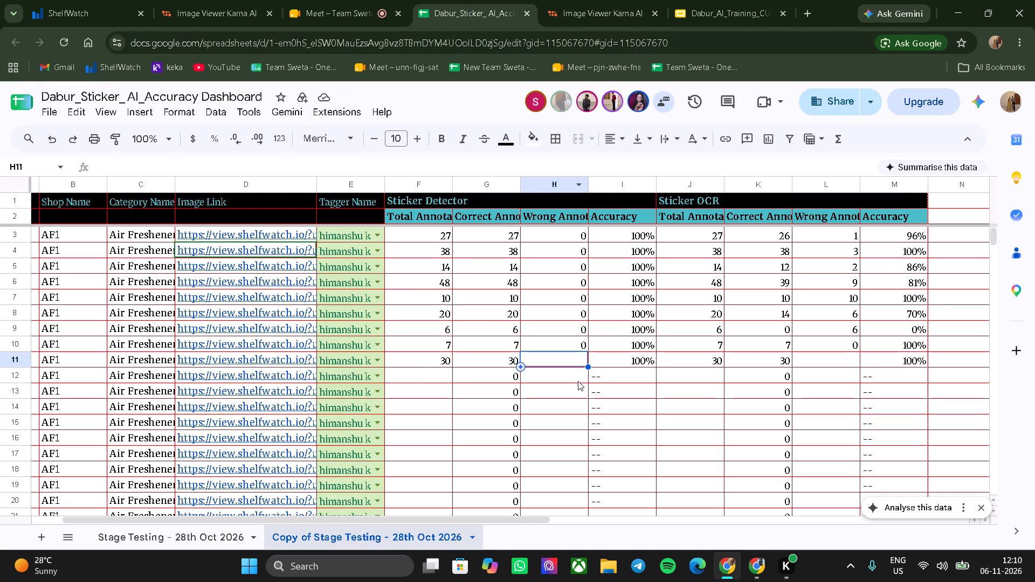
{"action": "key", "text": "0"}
{"action": "left_click", "coordinate": [843, 358]}
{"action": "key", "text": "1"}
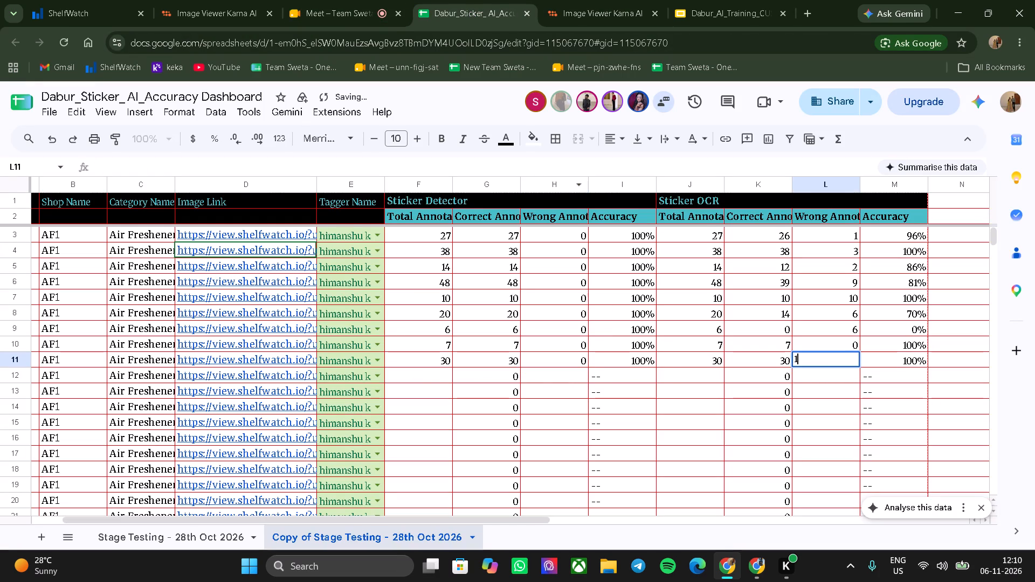
{"action": "left_click", "coordinate": [424, 378]}
Open the row 12 image link from the accuracy dashboard and close the row 11 image viewer.
{"action": "scroll", "coordinate": [426, 379], "scroll_direction": "down", "scroll_amount": 1}
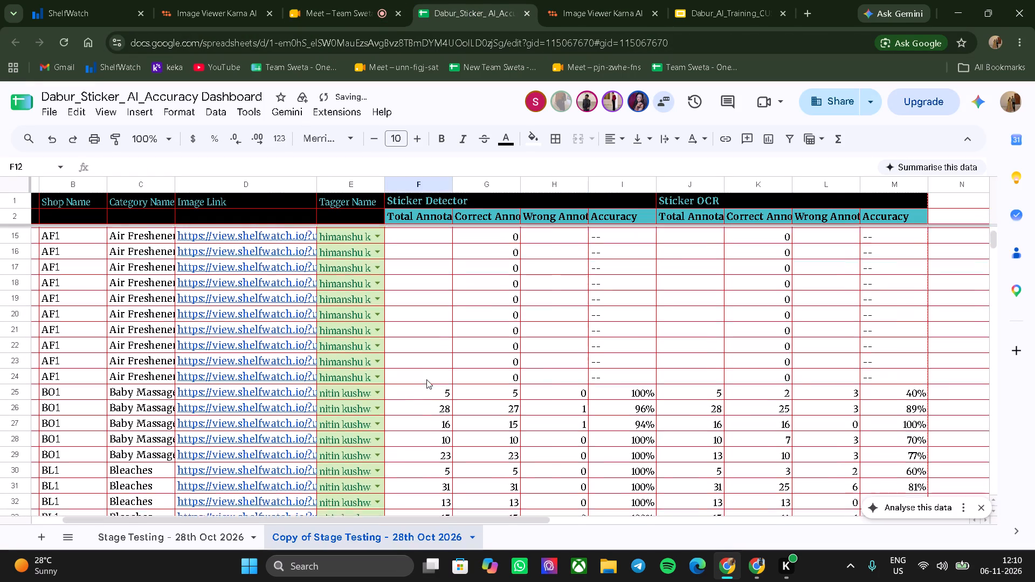
{"action": "scroll", "coordinate": [426, 379], "scroll_direction": "down", "scroll_amount": 1}
{"action": "scroll", "coordinate": [426, 379], "scroll_direction": "up", "scroll_amount": 2}
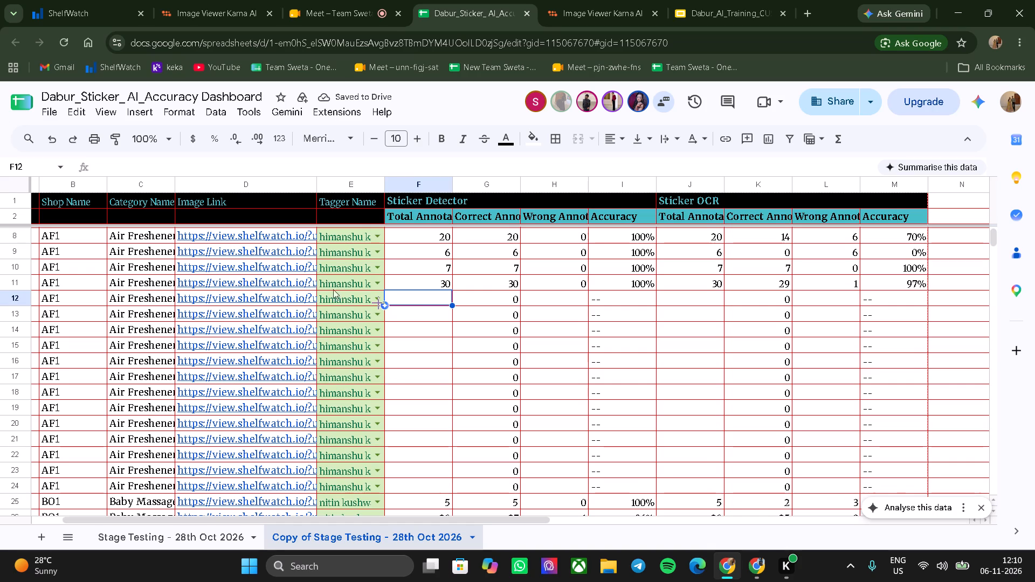
{"action": "left_click", "coordinate": [238, 302]}
{"action": "left_click", "coordinate": [257, 327]}
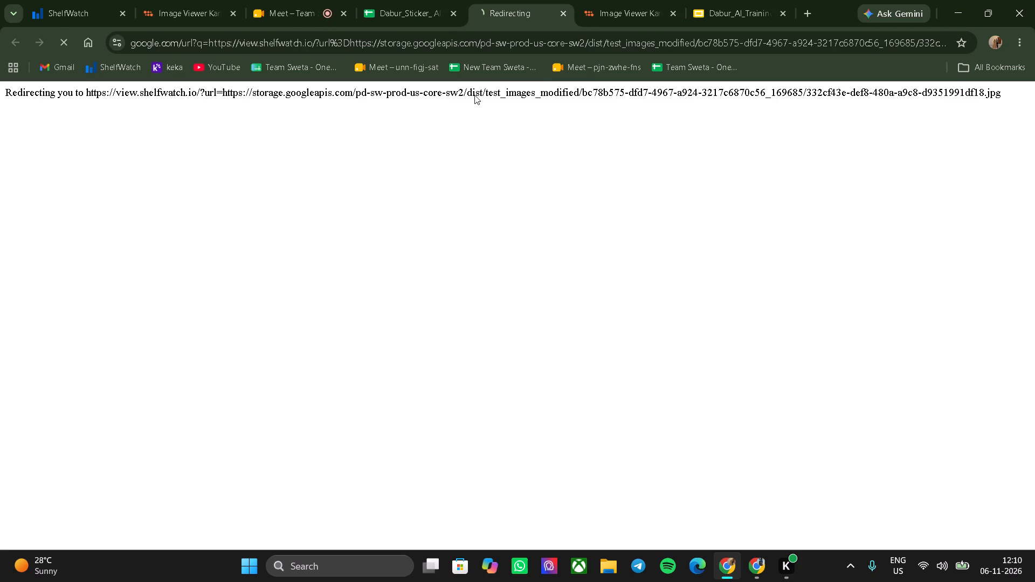
{"action": "left_click", "coordinate": [671, 16]}
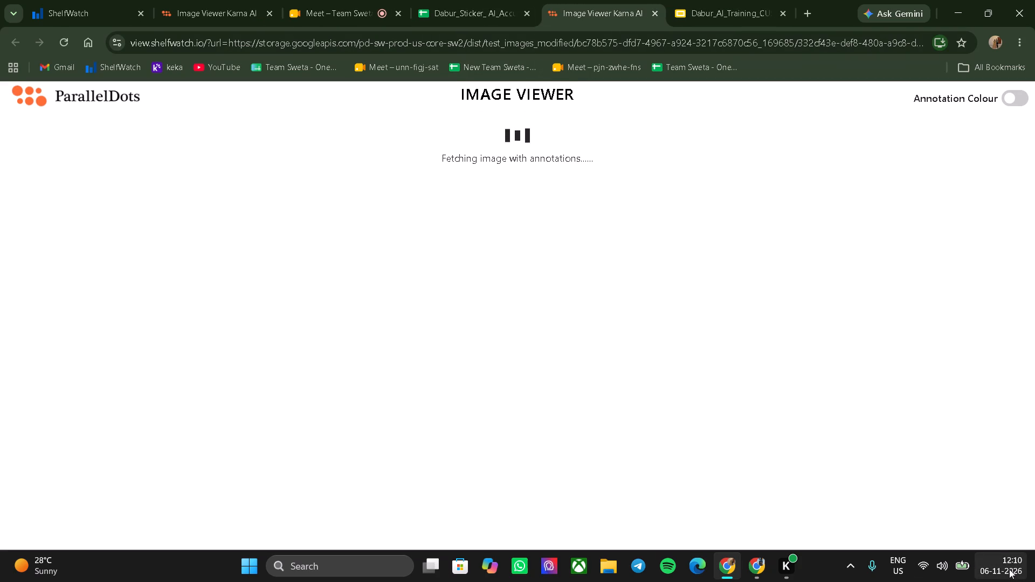
Lower the screen brightness to 53.
{"action": "left_click", "coordinate": [924, 560]}
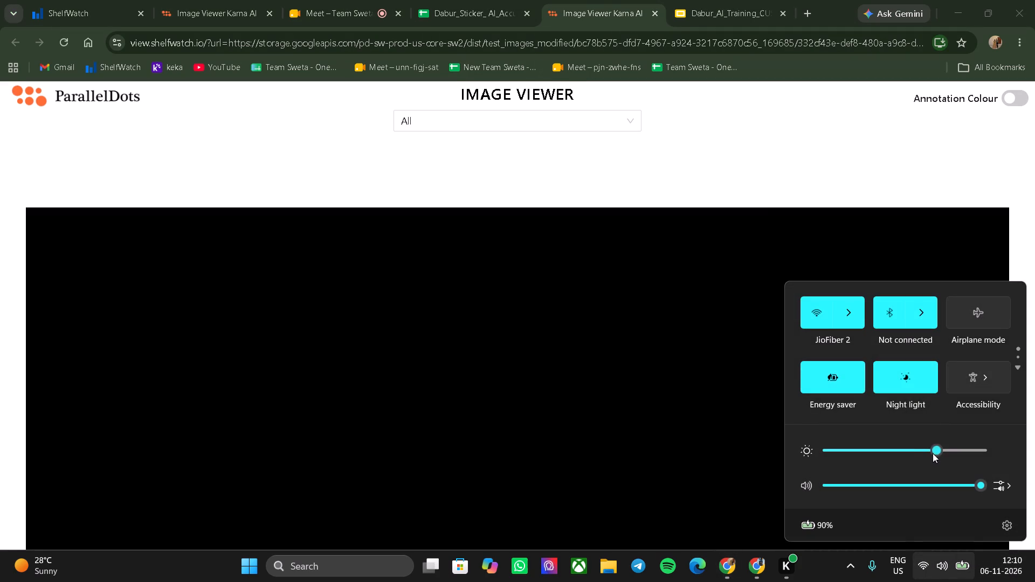
{"action": "left_click_drag", "start_coordinate": [933, 453], "coordinate": [898, 449]}
{"action": "left_click", "coordinate": [909, 447]}
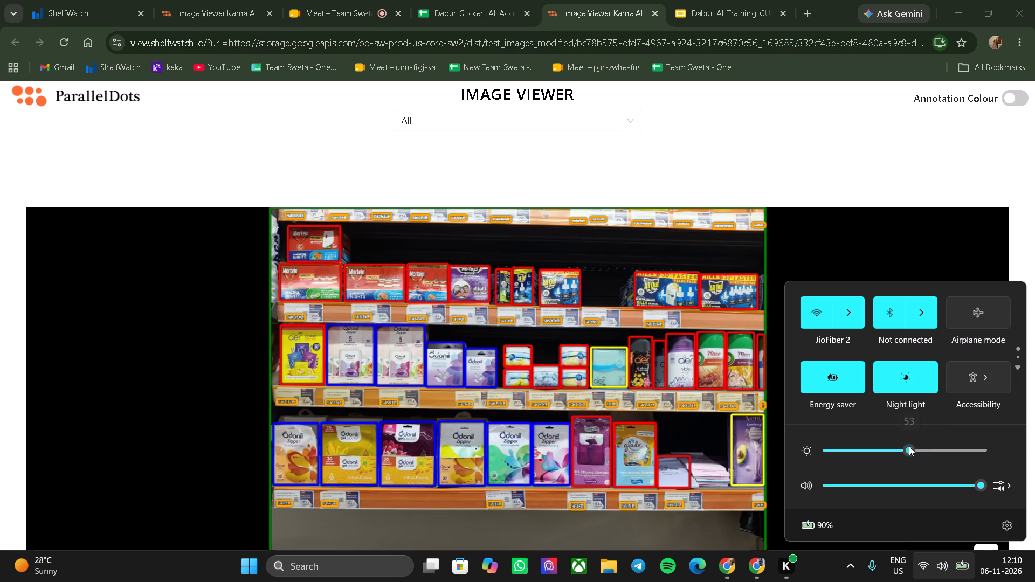
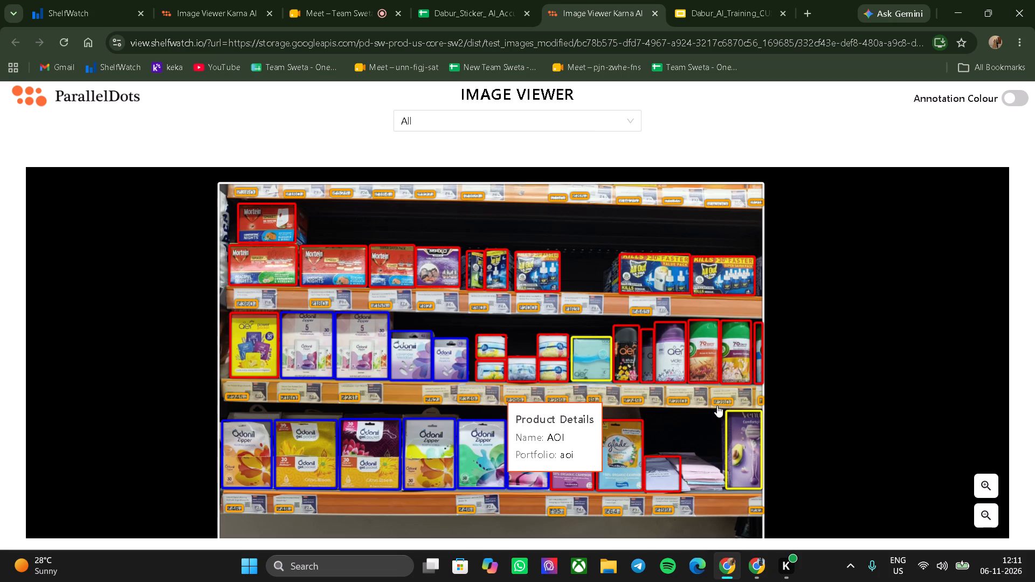
Enter 39 as the total annotations for both Sticker Detector and Sticker OCR in row 12 of the accuracy dashboard.
{"action": "scroll", "coordinate": [736, 380], "scroll_direction": "down", "scroll_amount": 2}
{"action": "scroll", "coordinate": [735, 384], "scroll_direction": "up", "scroll_amount": 4}
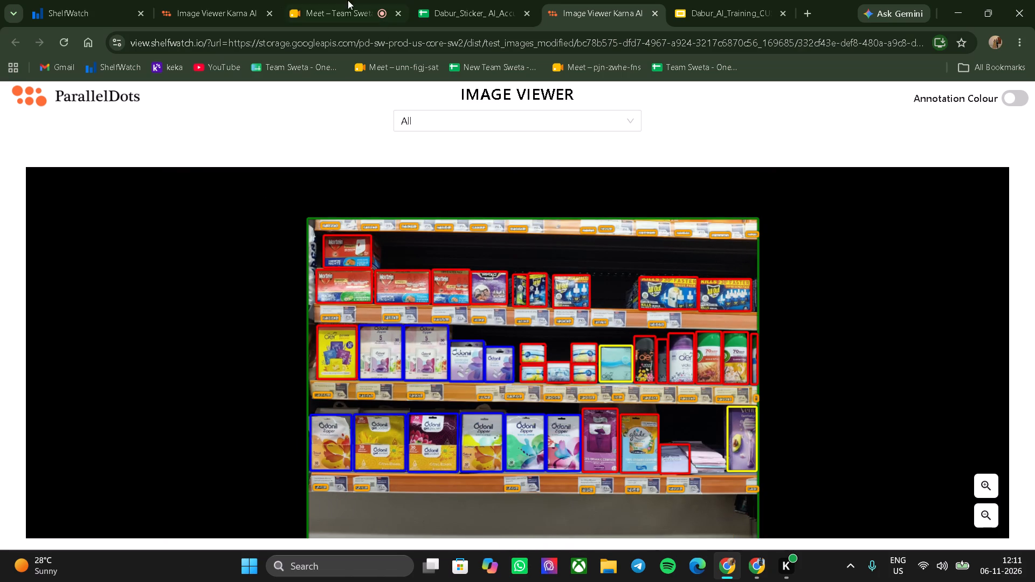
{"action": "left_click", "coordinate": [441, 33]}
{"action": "left_click", "coordinate": [445, 17]}
{"action": "left_click", "coordinate": [419, 299]}
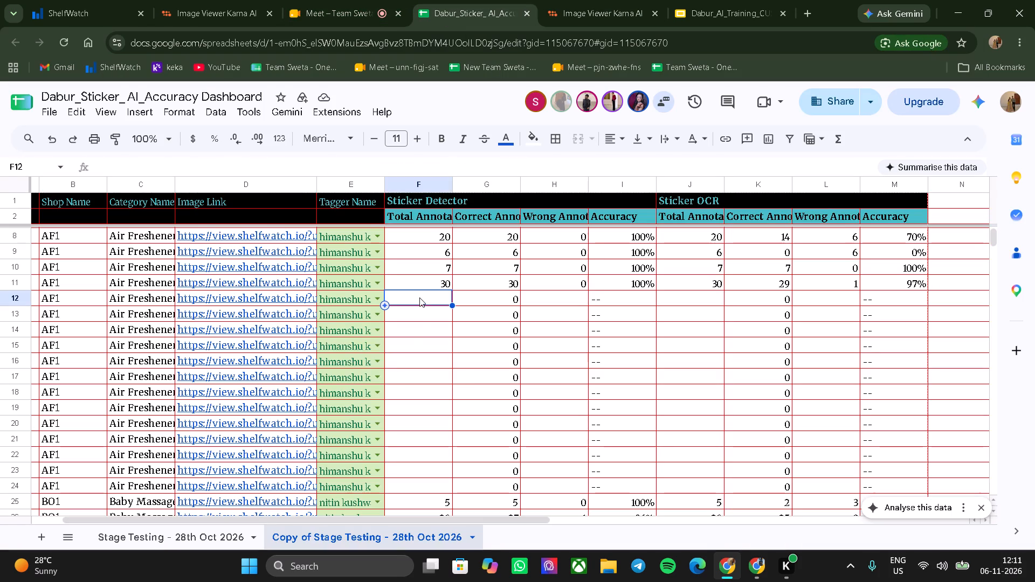
{"action": "key", "text": "3"}
{"action": "key", "text": "9"}
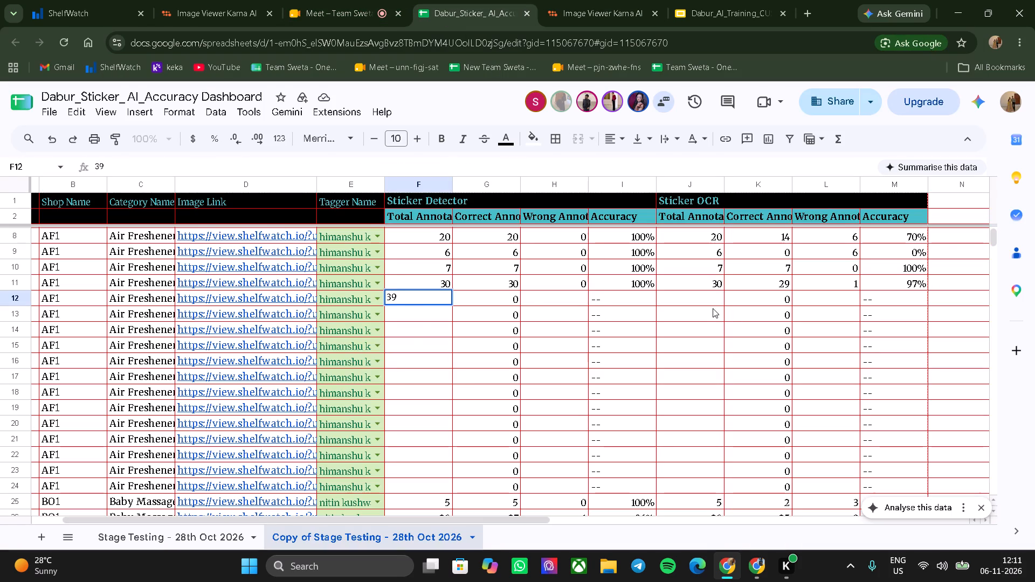
{"action": "left_click", "coordinate": [697, 301]}
{"action": "key", "text": "3"}
{"action": "key", "text": "9"}
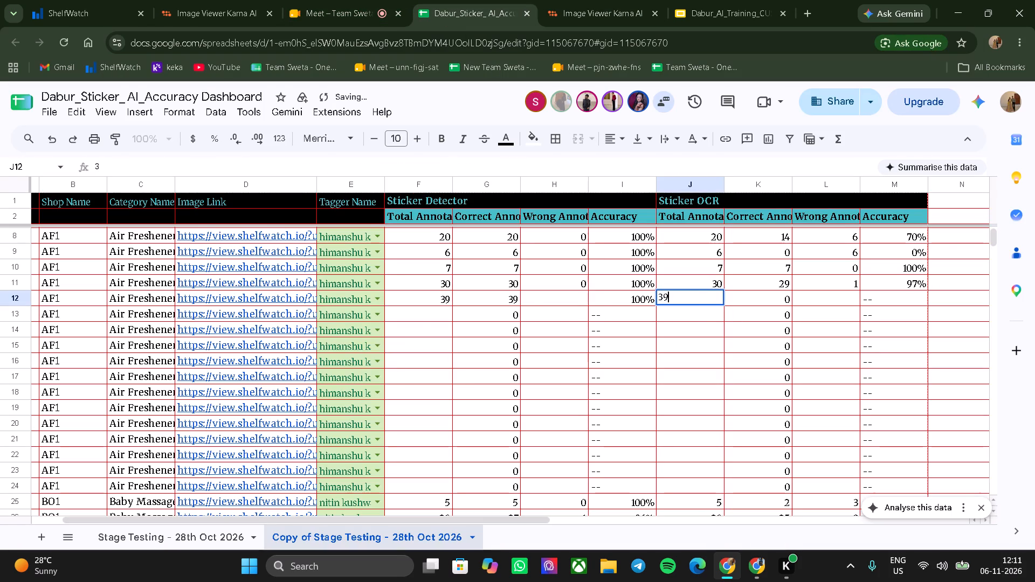
{"action": "left_click", "coordinate": [542, 304]}
Return to the row 12 image and check the OCR labels of the top-edge price stickers from ₹360 to ₹169.
{"action": "left_click", "coordinate": [601, 17]}
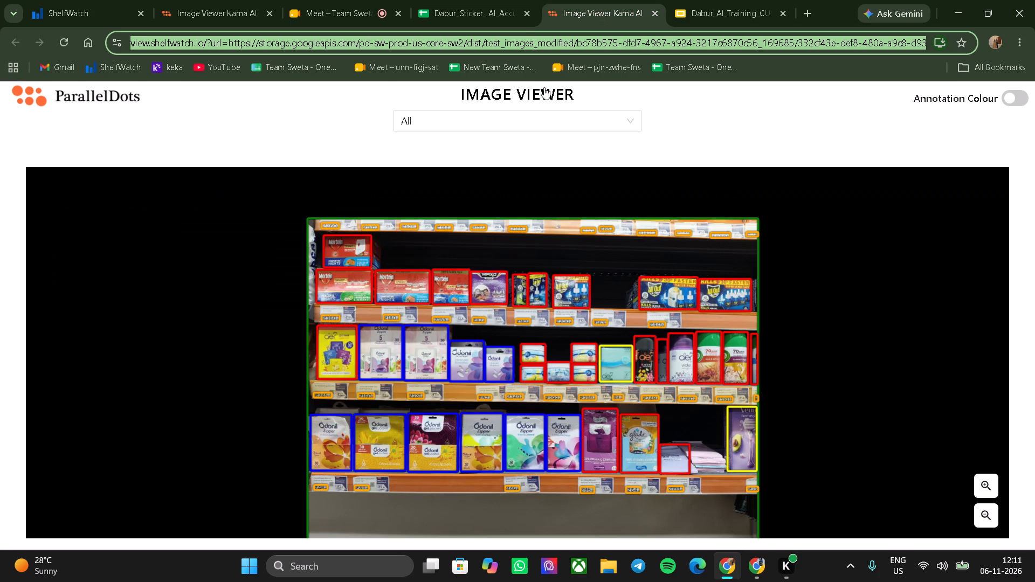
{"action": "scroll", "coordinate": [387, 204], "scroll_direction": "down", "scroll_amount": 17}
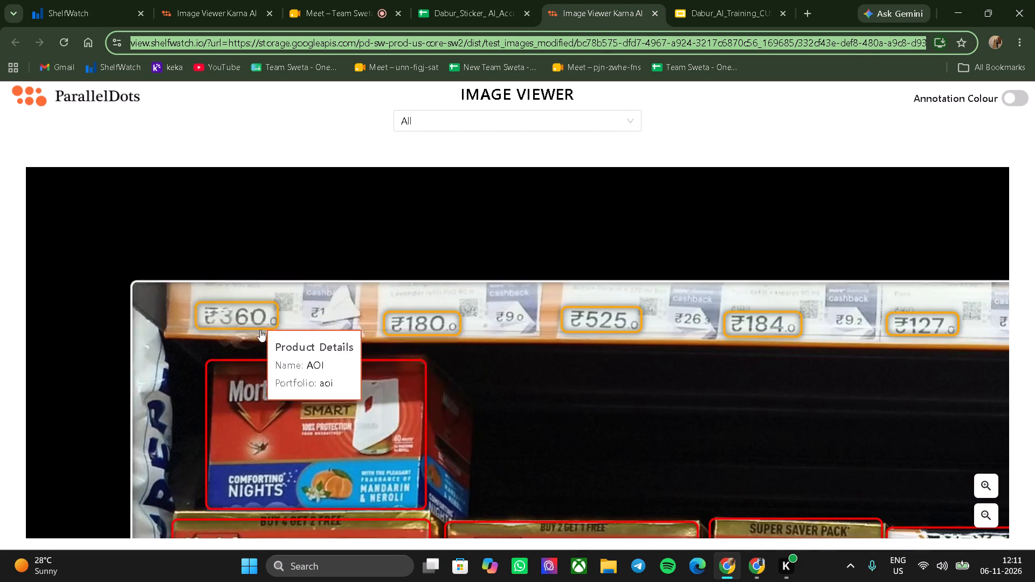
{"action": "scroll", "coordinate": [230, 314], "scroll_direction": "up", "scroll_amount": 5}
{"action": "scroll", "coordinate": [450, 364], "scroll_direction": "down", "scroll_amount": 6}
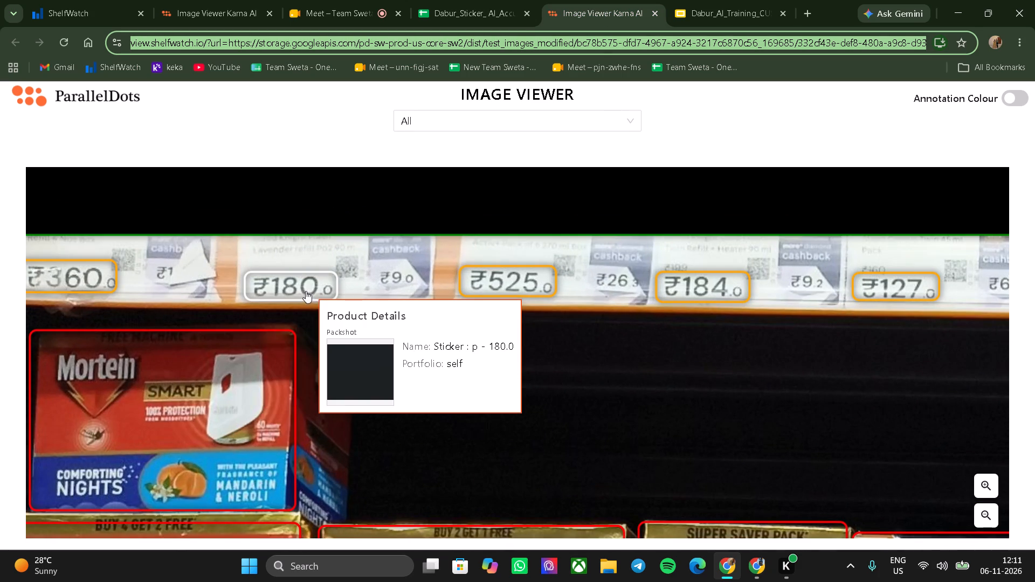
{"action": "scroll", "coordinate": [289, 288], "scroll_direction": "up", "scroll_amount": 6}
{"action": "scroll", "coordinate": [521, 332], "scroll_direction": "down", "scroll_amount": 4}
{"action": "scroll", "coordinate": [326, 269], "scroll_direction": "up", "scroll_amount": 3}
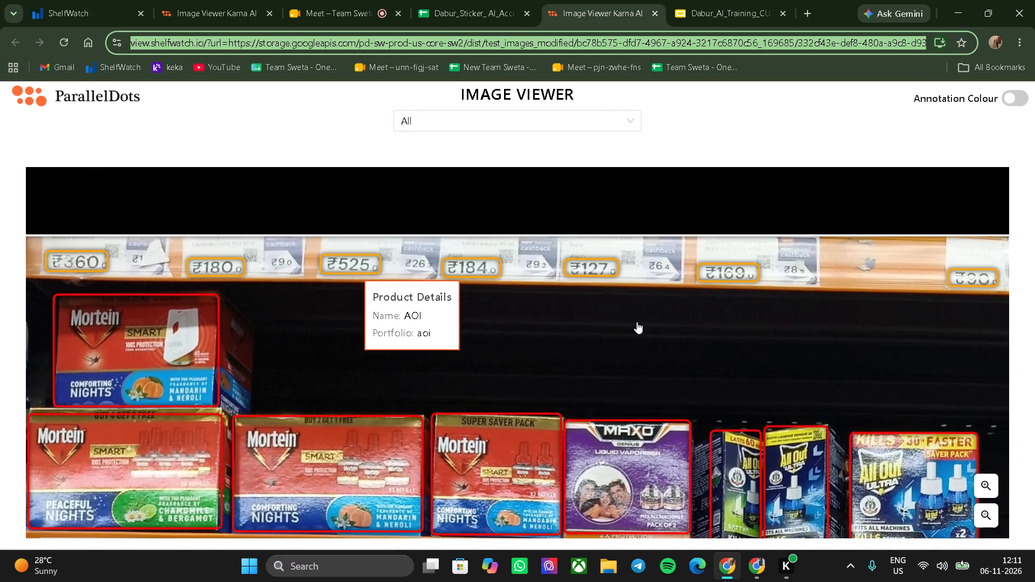
{"action": "scroll", "coordinate": [634, 322], "scroll_direction": "down", "scroll_amount": 4}
{"action": "scroll", "coordinate": [278, 341], "scroll_direction": "up", "scroll_amount": 5}
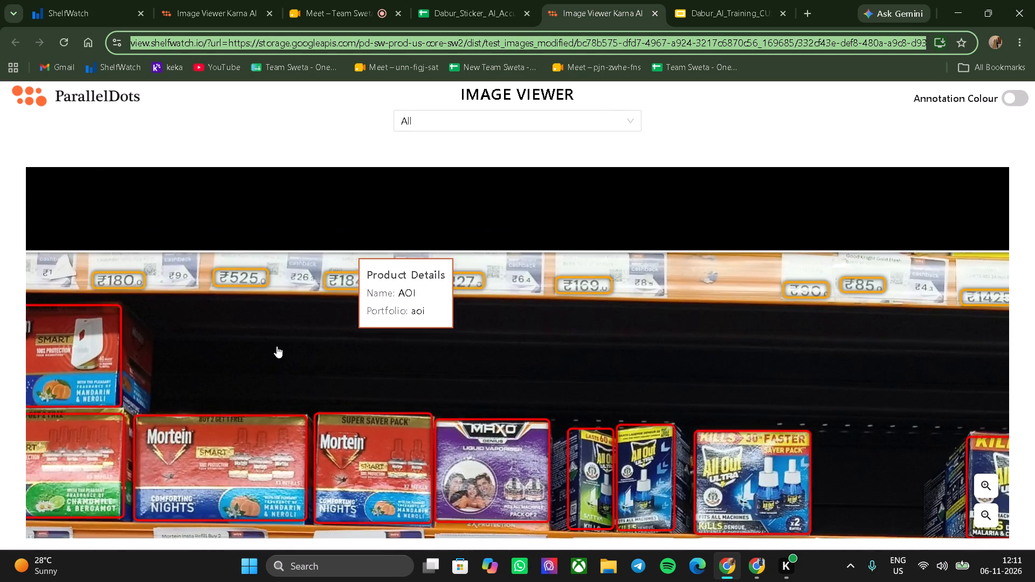
{"action": "scroll", "coordinate": [647, 364], "scroll_direction": "down", "scroll_amount": 5}
{"action": "scroll", "coordinate": [293, 294], "scroll_direction": "up", "scroll_amount": 5}
{"action": "scroll", "coordinate": [501, 324], "scroll_direction": "down", "scroll_amount": 2}
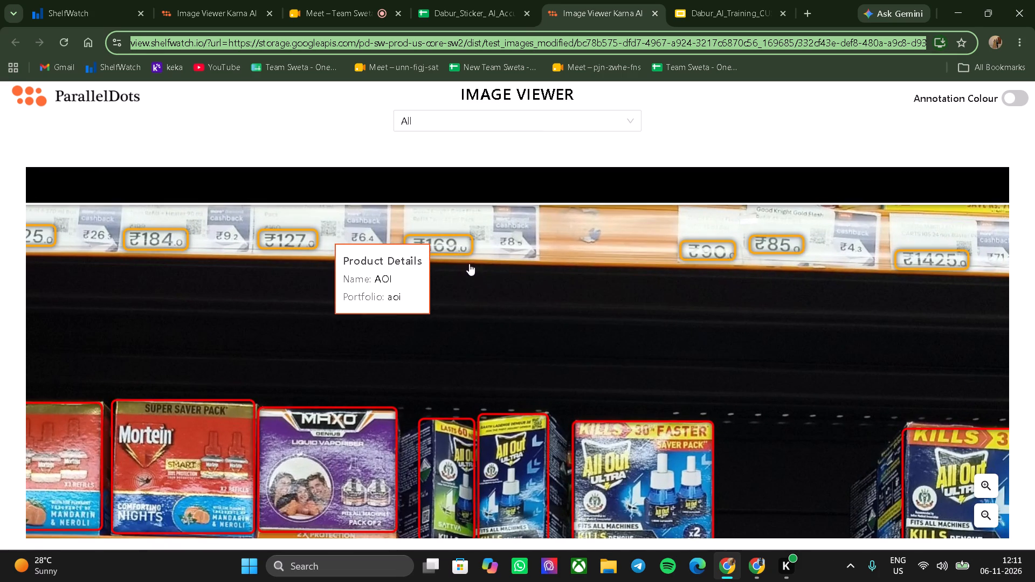
{"action": "scroll", "coordinate": [364, 310], "scroll_direction": "up", "scroll_amount": 4}
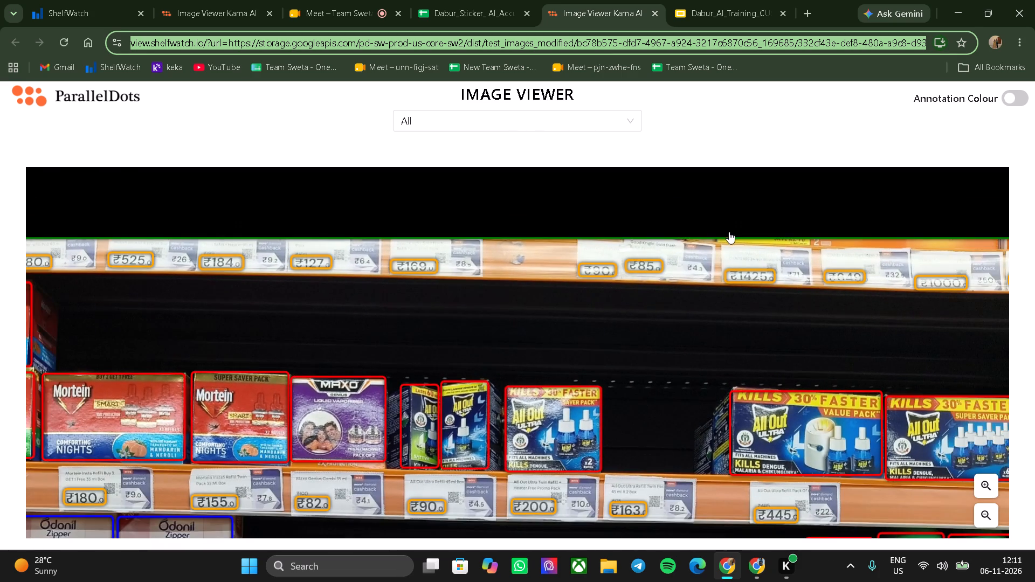
Check the OCR labels of the remaining top-edge price stickers, from ₹90 to the cut-off ₹218, against the printed prices.
{"action": "scroll", "coordinate": [749, 238], "scroll_direction": "down", "scroll_amount": 6}
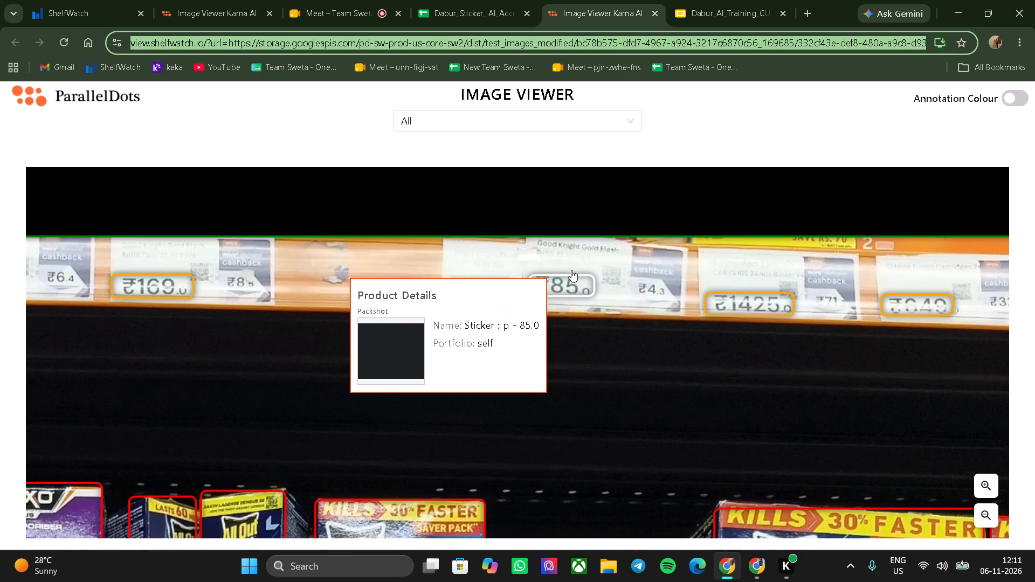
{"action": "scroll", "coordinate": [196, 420], "scroll_direction": "up", "scroll_amount": 5}
{"action": "scroll", "coordinate": [843, 372], "scroll_direction": "down", "scroll_amount": 4}
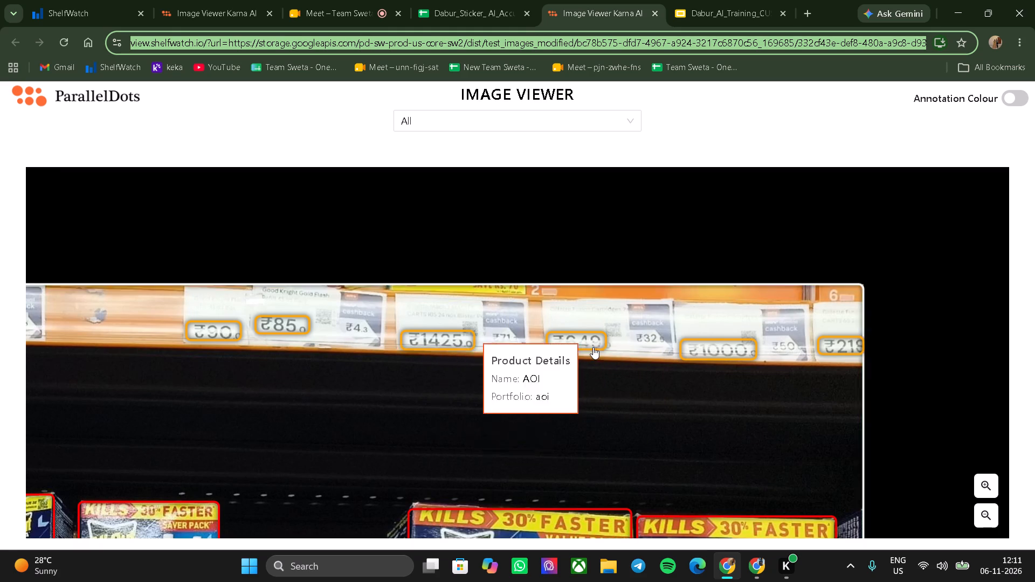
{"action": "scroll", "coordinate": [589, 345], "scroll_direction": "down", "scroll_amount": 5}
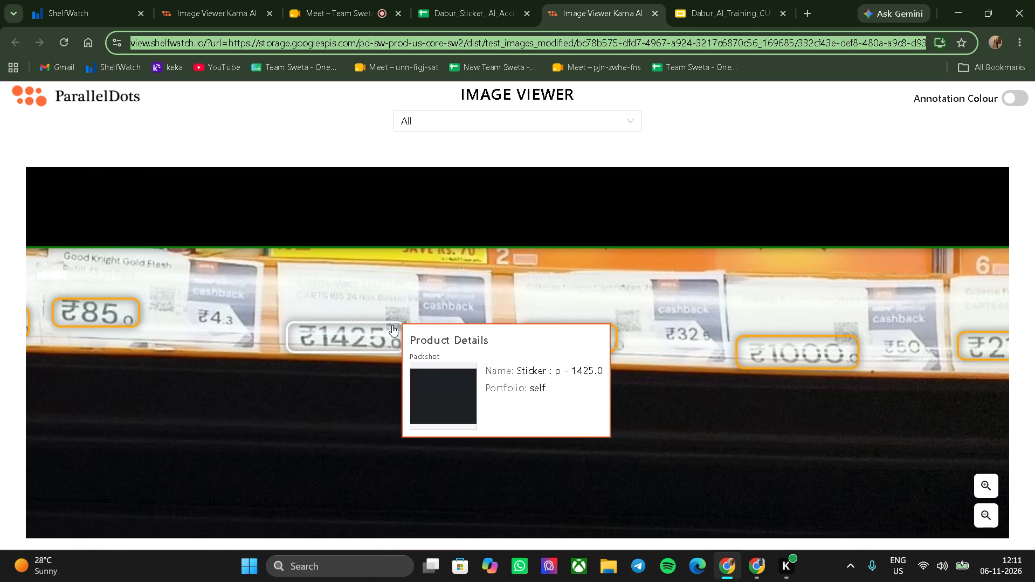
{"action": "scroll", "coordinate": [701, 436], "scroll_direction": "down", "scroll_amount": 3}
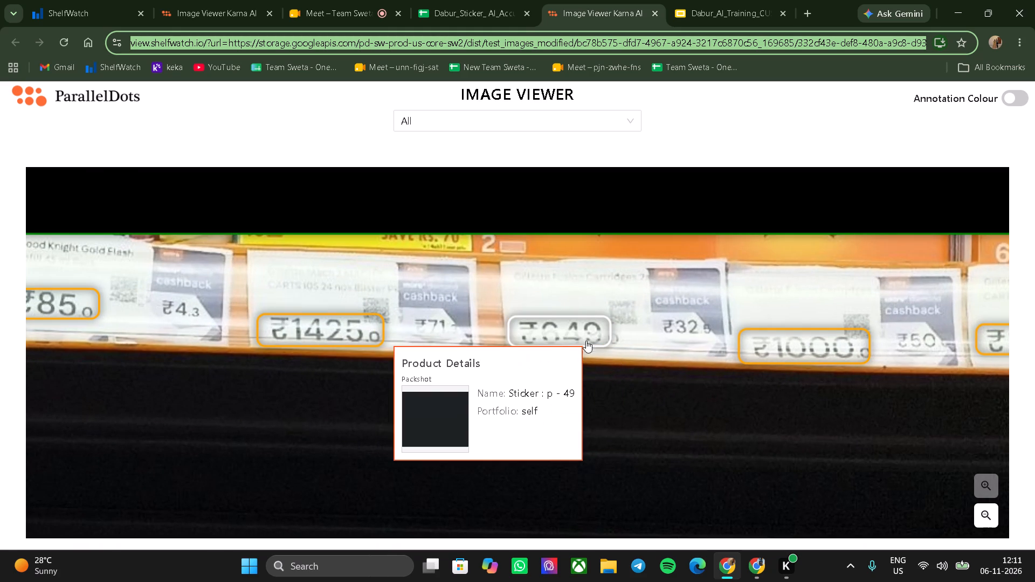
{"action": "scroll", "coordinate": [592, 337], "scroll_direction": "down", "scroll_amount": 1}
{"action": "scroll", "coordinate": [568, 329], "scroll_direction": "up", "scroll_amount": 2}
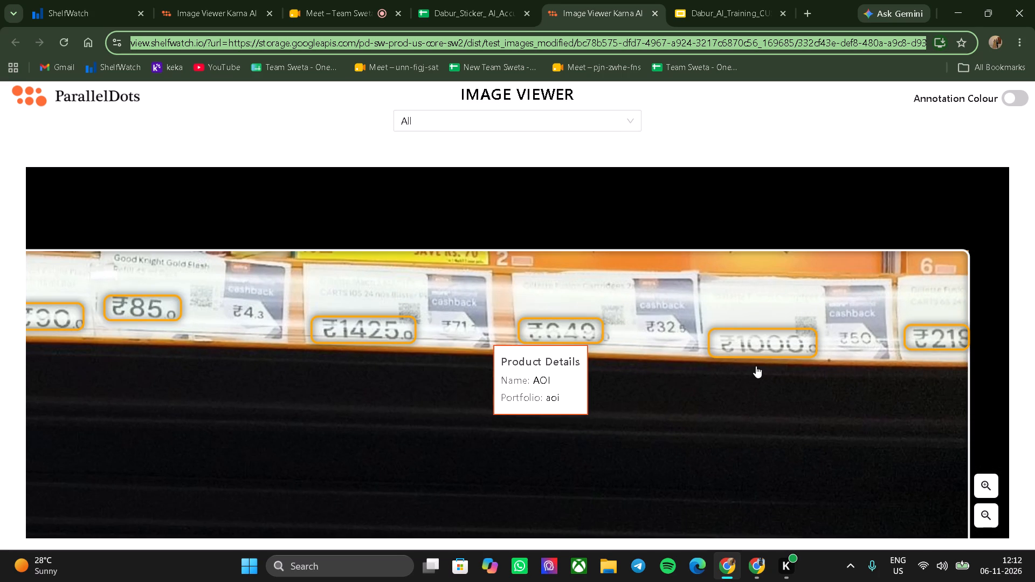
{"action": "scroll", "coordinate": [820, 363], "scroll_direction": "down", "scroll_amount": 3}
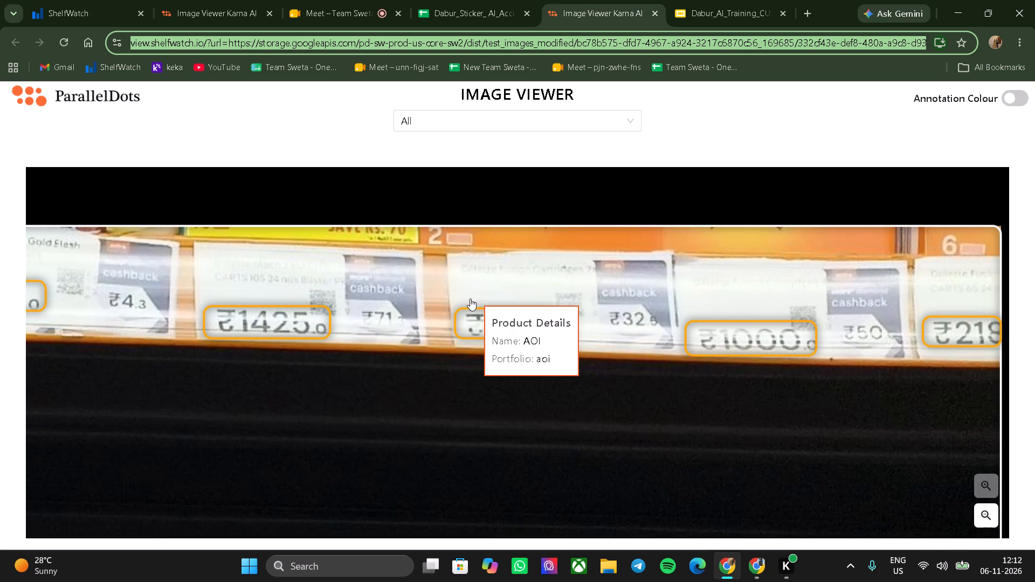
{"action": "scroll", "coordinate": [459, 269], "scroll_direction": "down", "scroll_amount": 2}
{"action": "scroll", "coordinate": [458, 263], "scroll_direction": "up", "scroll_amount": 4}
{"action": "scroll", "coordinate": [691, 292], "scroll_direction": "down", "scroll_amount": 4}
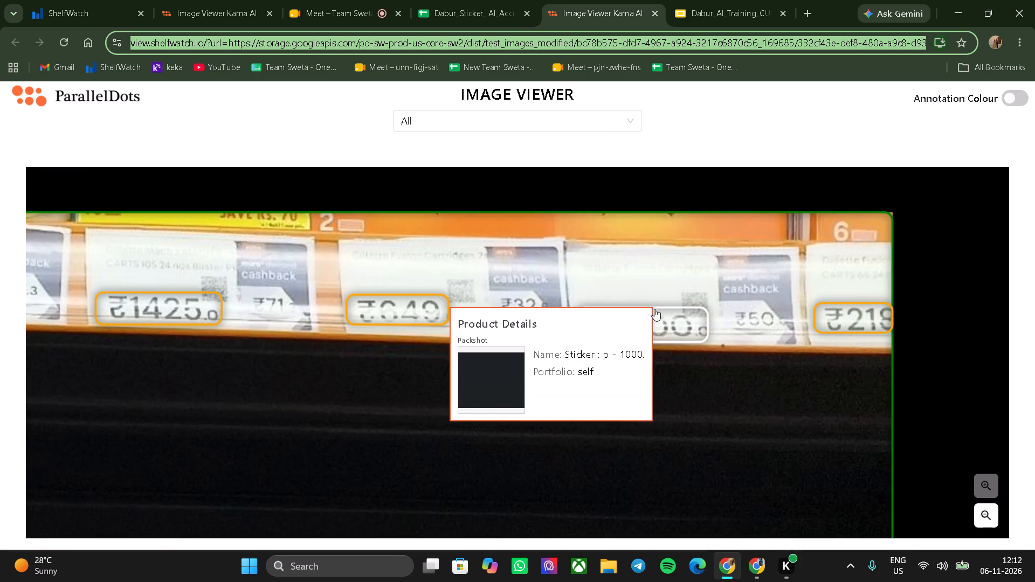
{"action": "scroll", "coordinate": [641, 230], "scroll_direction": "up", "scroll_amount": 4}
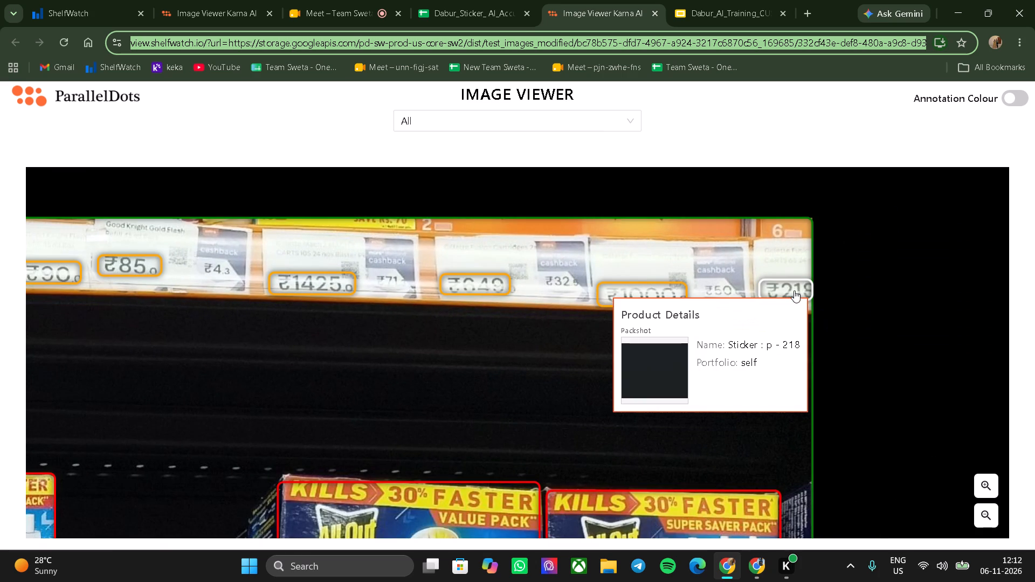
{"action": "scroll", "coordinate": [786, 288], "scroll_direction": "down", "scroll_amount": 13}
{"action": "scroll", "coordinate": [786, 284], "scroll_direction": "up", "scroll_amount": 10}
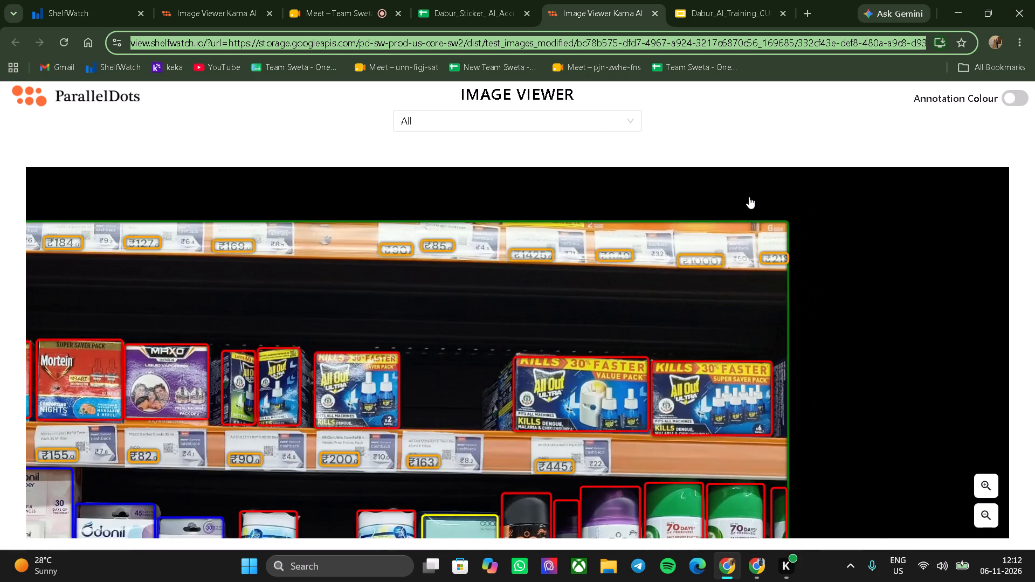
Check the OCR labels of the price stickers on the shelf strip below the Mortein and All Out products against the printed prices.
{"action": "scroll", "coordinate": [749, 197], "scroll_direction": "up", "scroll_amount": 8}
{"action": "scroll", "coordinate": [252, 347], "scroll_direction": "down", "scroll_amount": 13}
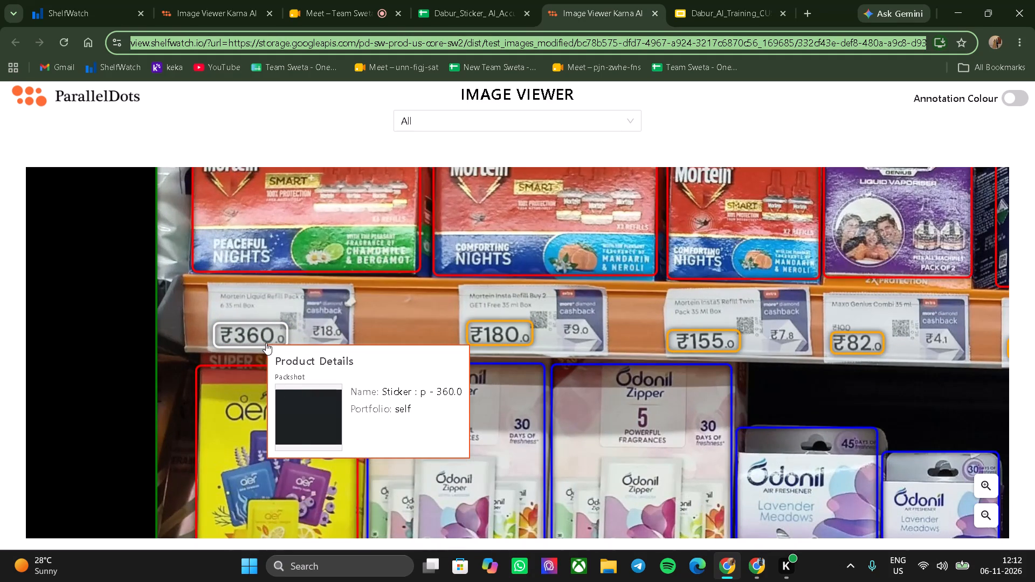
{"action": "scroll", "coordinate": [254, 338], "scroll_direction": "up", "scroll_amount": 7}
{"action": "scroll", "coordinate": [568, 363], "scroll_direction": "down", "scroll_amount": 7}
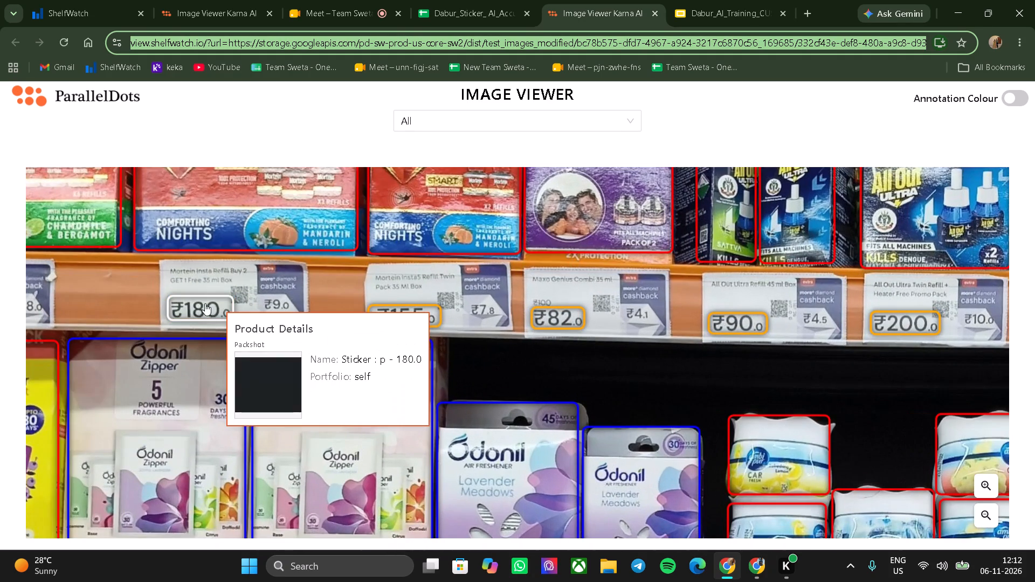
{"action": "scroll", "coordinate": [358, 312], "scroll_direction": "up", "scroll_amount": 4}
{"action": "scroll", "coordinate": [690, 357], "scroll_direction": "down", "scroll_amount": 5}
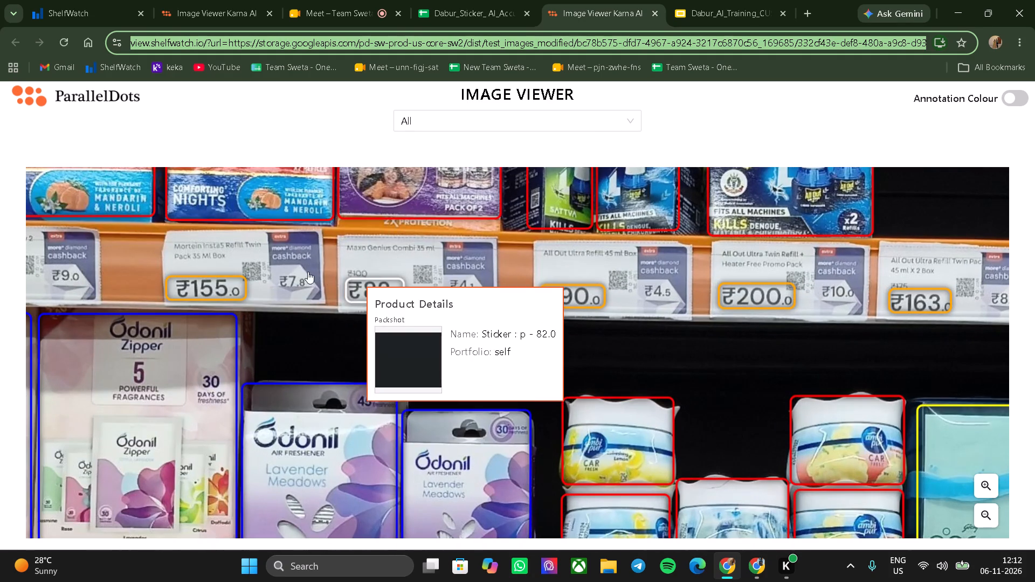
{"action": "scroll", "coordinate": [350, 291], "scroll_direction": "up", "scroll_amount": 5}
{"action": "scroll", "coordinate": [717, 362], "scroll_direction": "down", "scroll_amount": 4}
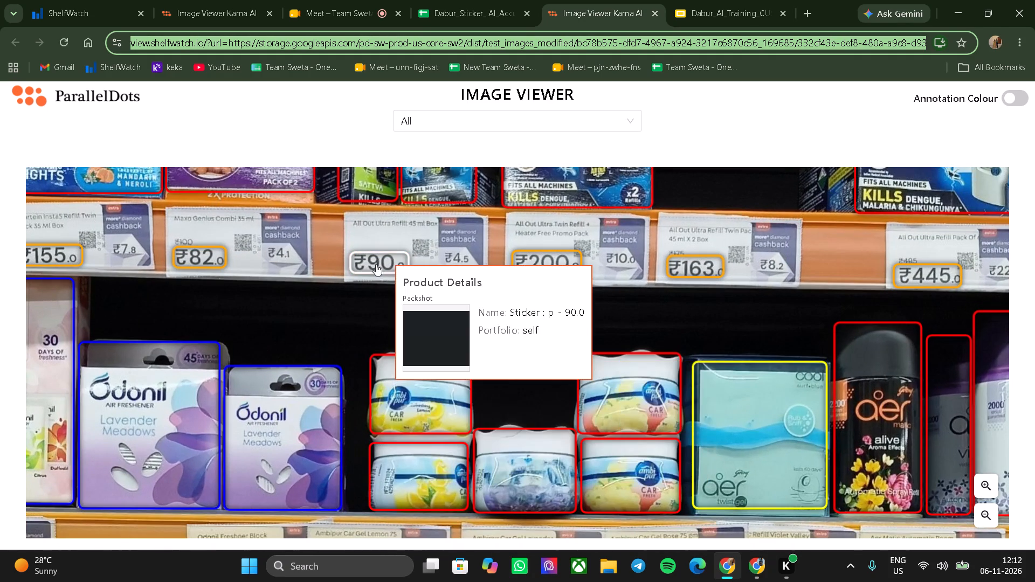
{"action": "scroll", "coordinate": [358, 265], "scroll_direction": "up", "scroll_amount": 5}
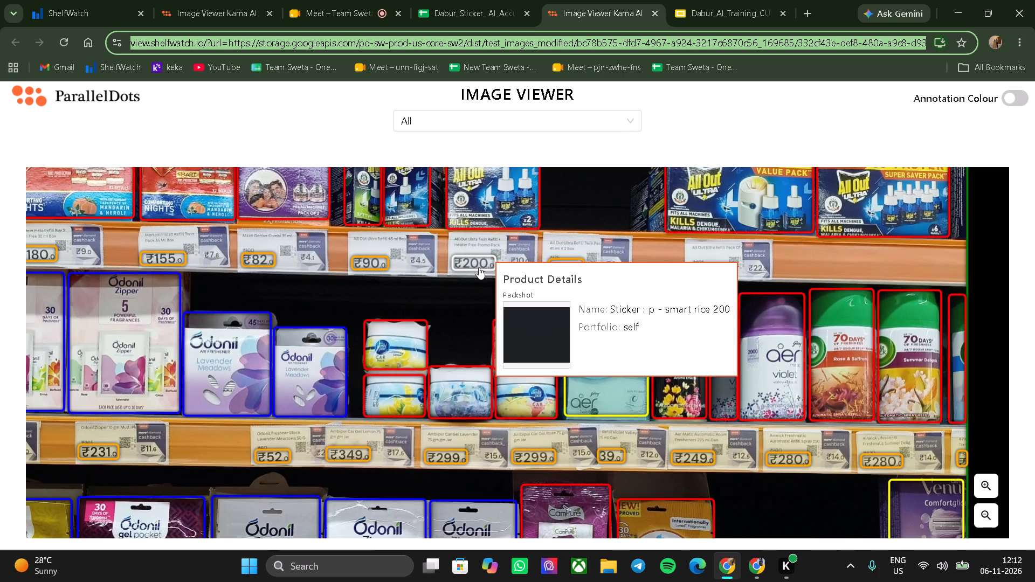
{"action": "scroll", "coordinate": [446, 280], "scroll_direction": "up", "scroll_amount": 4}
{"action": "scroll", "coordinate": [618, 310], "scroll_direction": "down", "scroll_amount": 3}
{"action": "scroll", "coordinate": [493, 259], "scroll_direction": "down", "scroll_amount": 5}
{"action": "scroll", "coordinate": [622, 233], "scroll_direction": "up", "scroll_amount": 9}
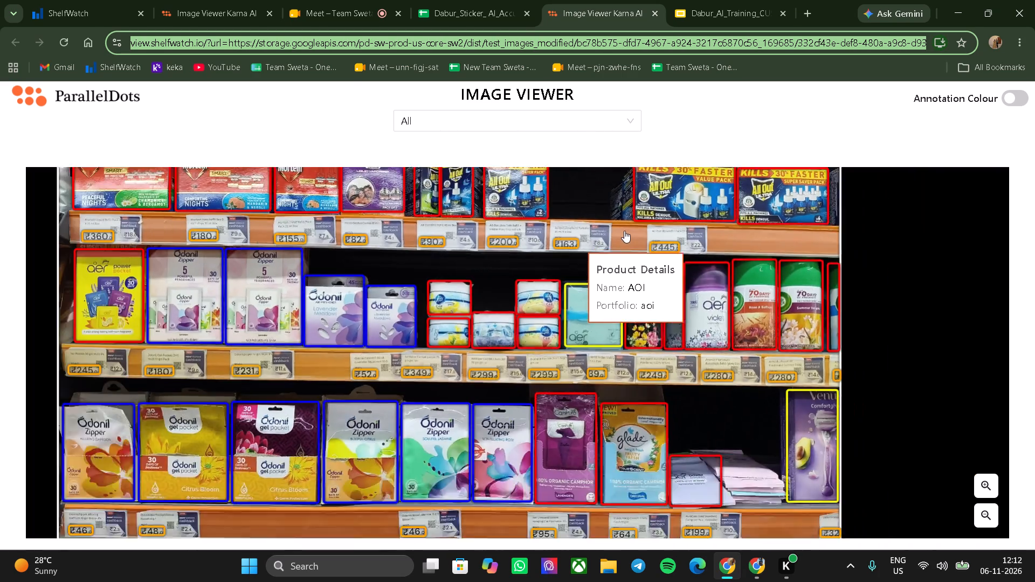
{"action": "scroll", "coordinate": [624, 231], "scroll_direction": "up", "scroll_amount": 1}
{"action": "scroll", "coordinate": [108, 357], "scroll_direction": "down", "scroll_amount": 11}
Check the OCR labels of the price stickers on the strip below the Ambi Pur and aer products against the printed prices.
{"action": "scroll", "coordinate": [189, 334], "scroll_direction": "up", "scroll_amount": 5}
{"action": "scroll", "coordinate": [506, 359], "scroll_direction": "down", "scroll_amount": 4}
{"action": "scroll", "coordinate": [99, 346], "scroll_direction": "up", "scroll_amount": 3}
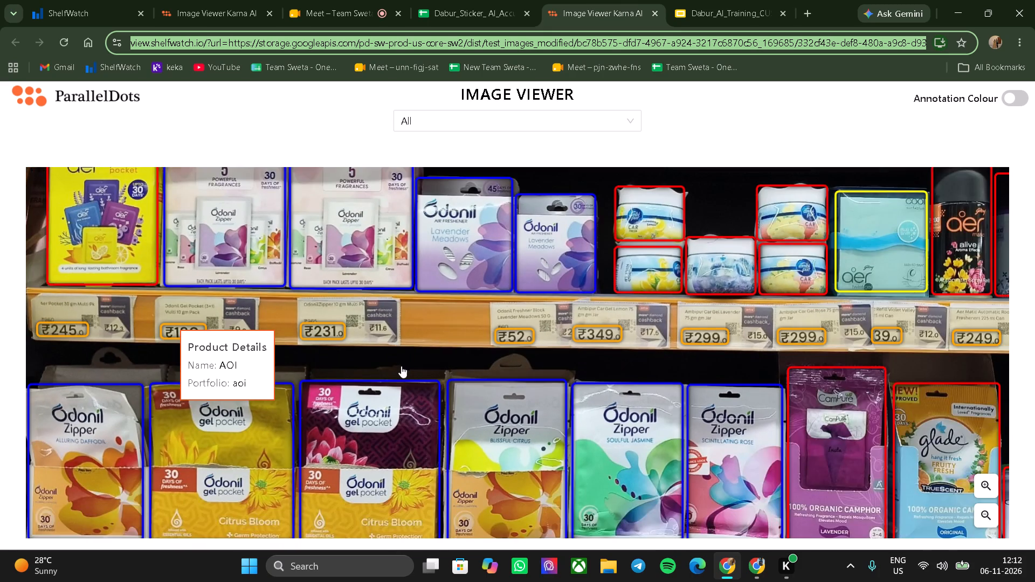
{"action": "scroll", "coordinate": [405, 364], "scroll_direction": "down", "scroll_amount": 1}
{"action": "scroll", "coordinate": [308, 328], "scroll_direction": "up", "scroll_amount": 3}
{"action": "scroll", "coordinate": [558, 344], "scroll_direction": "down", "scroll_amount": 4}
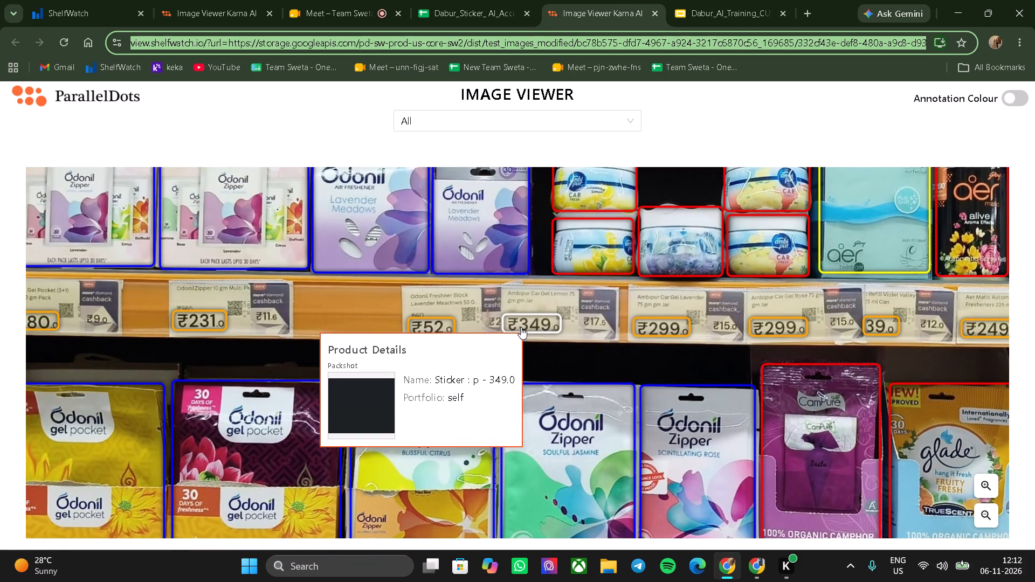
{"action": "scroll", "coordinate": [514, 330], "scroll_direction": "up", "scroll_amount": 1}
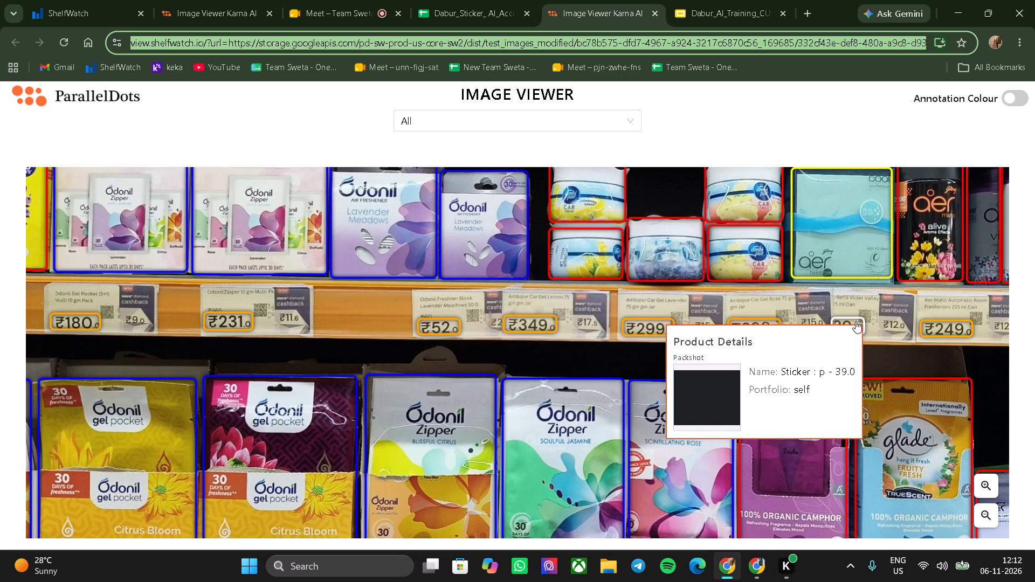
{"action": "scroll", "coordinate": [855, 301], "scroll_direction": "up", "scroll_amount": 8}
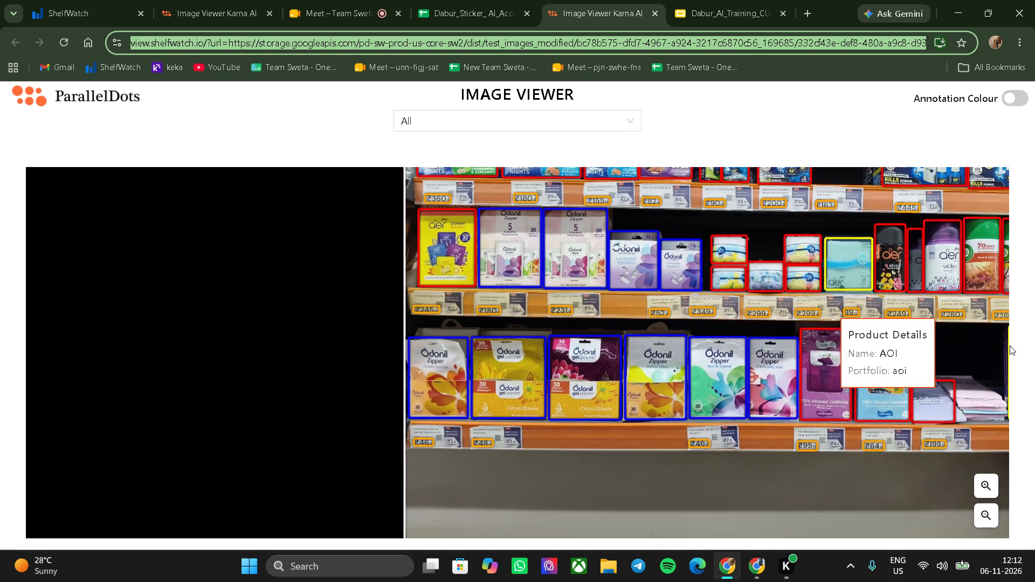
{"action": "scroll", "coordinate": [422, 288], "scroll_direction": "up", "scroll_amount": 5}
{"action": "scroll", "coordinate": [746, 296], "scroll_direction": "down", "scroll_amount": 12}
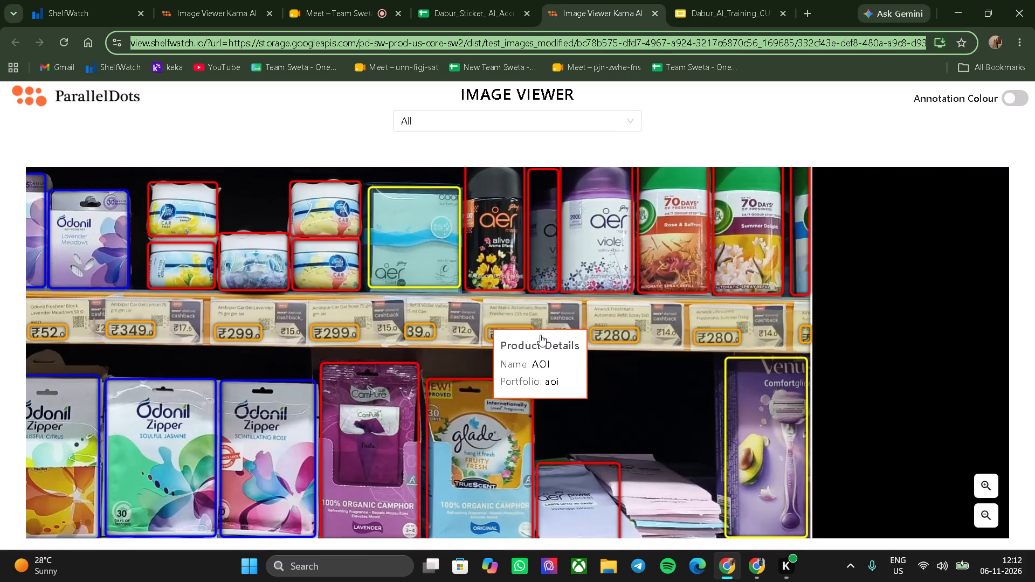
{"action": "scroll", "coordinate": [528, 336], "scroll_direction": "down", "scroll_amount": 5}
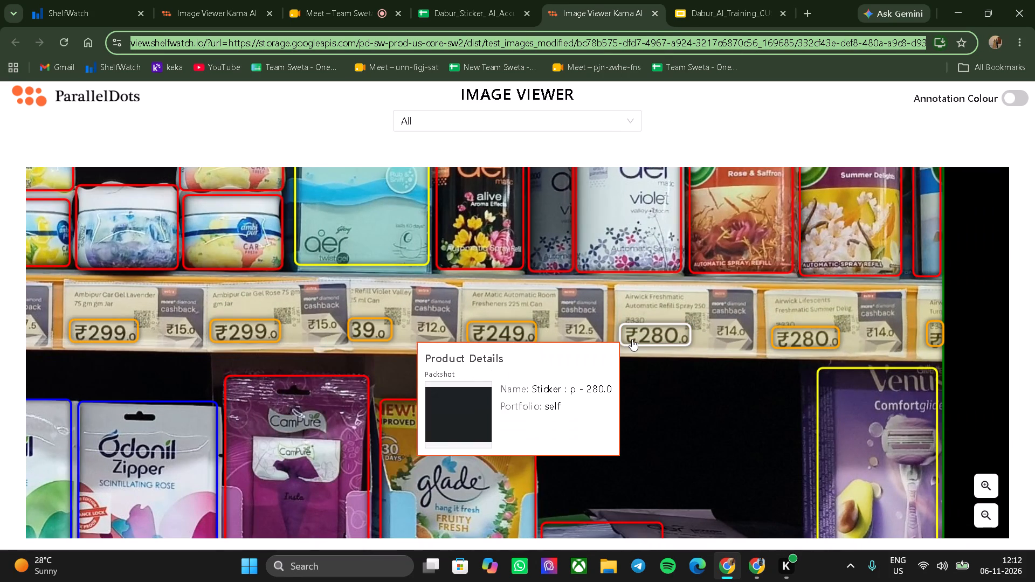
{"action": "scroll", "coordinate": [629, 334], "scroll_direction": "up", "scroll_amount": 4}
{"action": "scroll", "coordinate": [752, 335], "scroll_direction": "down", "scroll_amount": 1}
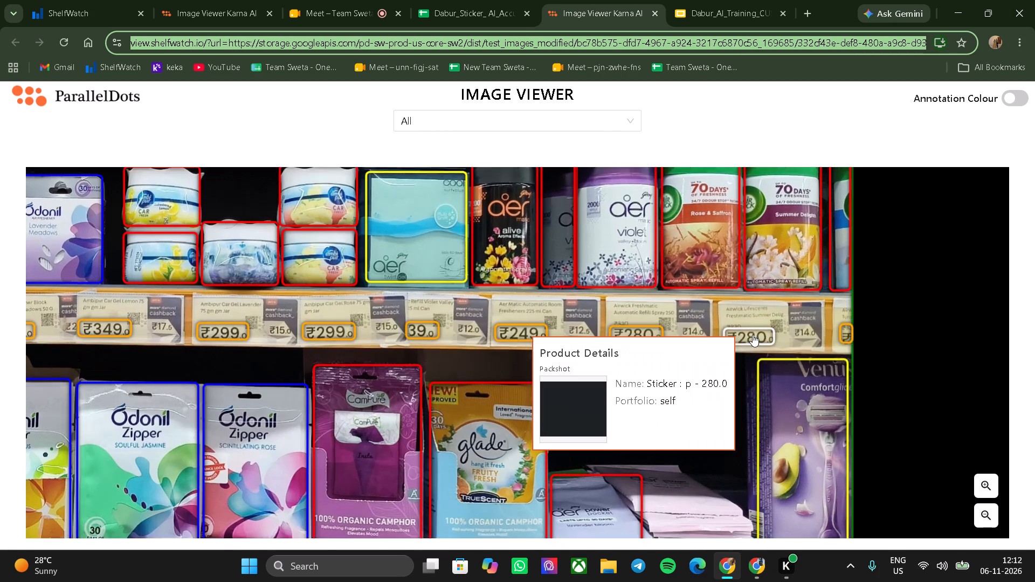
{"action": "scroll", "coordinate": [753, 335], "scroll_direction": "down", "scroll_amount": 1}
{"action": "scroll", "coordinate": [793, 299], "scroll_direction": "up", "scroll_amount": 7}
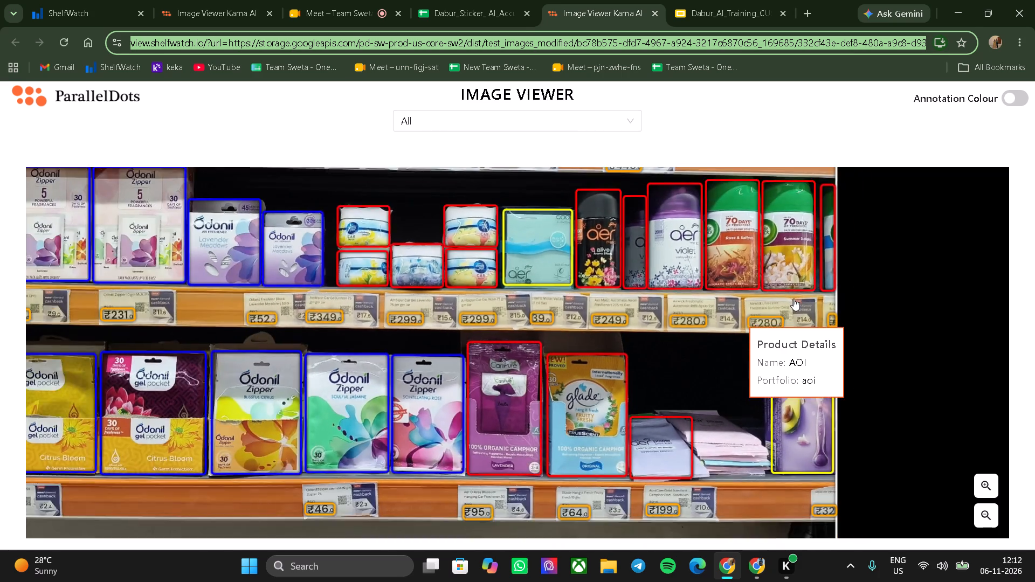
Check the OCR labels of the price stickers on the bottom shelf strip, from ₹46 to the cut-off ₹32, against the printed prices.
{"action": "scroll", "coordinate": [793, 299], "scroll_direction": "up", "scroll_amount": 3}
{"action": "scroll", "coordinate": [305, 480], "scroll_direction": "down", "scroll_amount": 16}
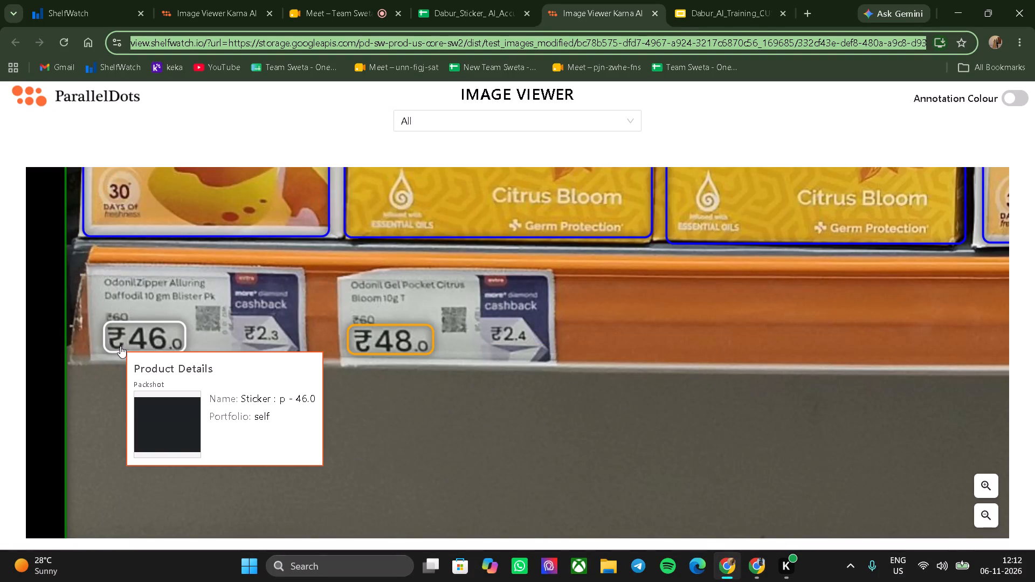
{"action": "scroll", "coordinate": [115, 341], "scroll_direction": "up", "scroll_amount": 11}
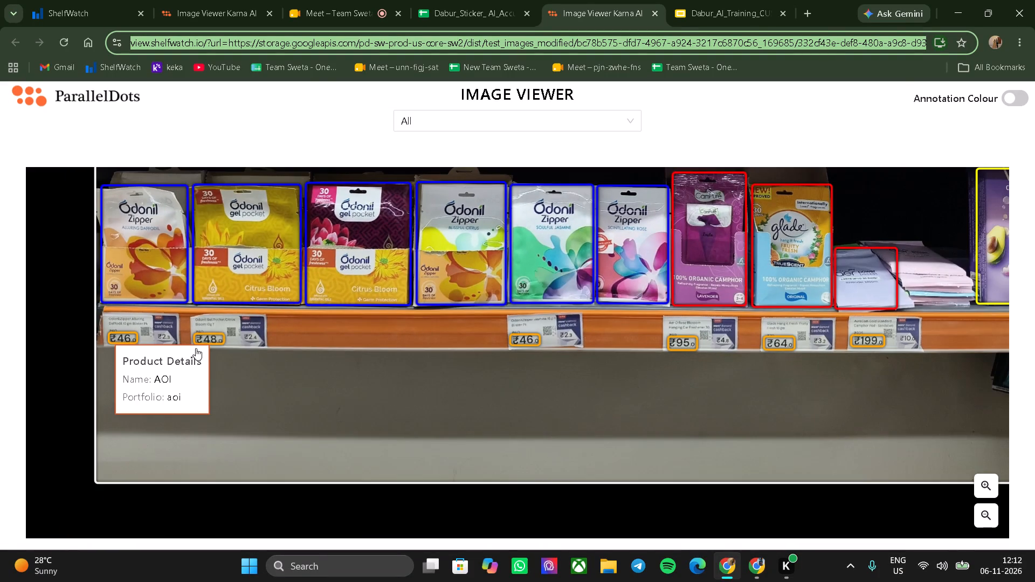
{"action": "scroll", "coordinate": [1022, 372], "scroll_direction": "down", "scroll_amount": 5}
{"action": "scroll", "coordinate": [894, 362], "scroll_direction": "down", "scroll_amount": 2}
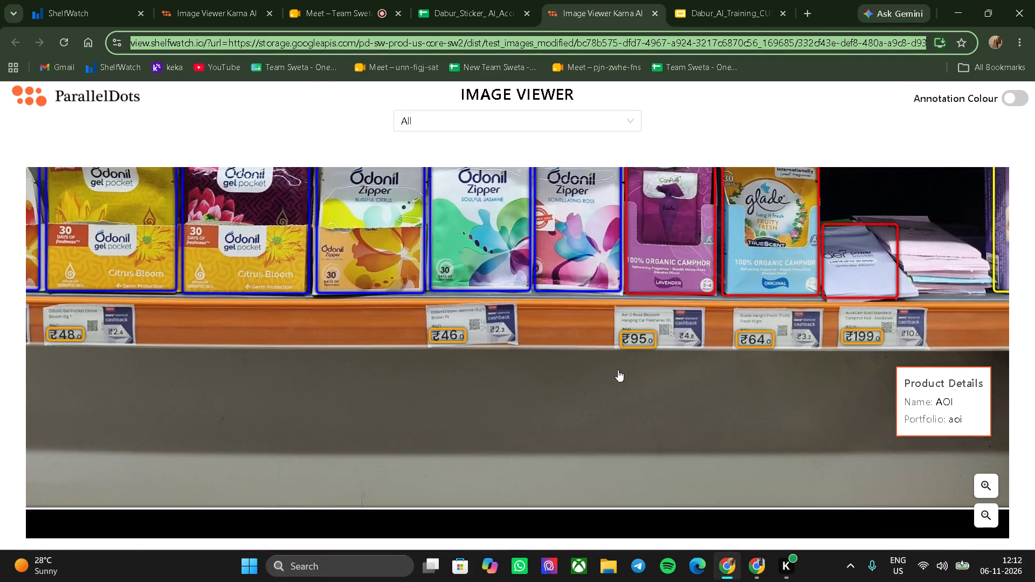
{"action": "scroll", "coordinate": [536, 360], "scroll_direction": "down", "scroll_amount": 11}
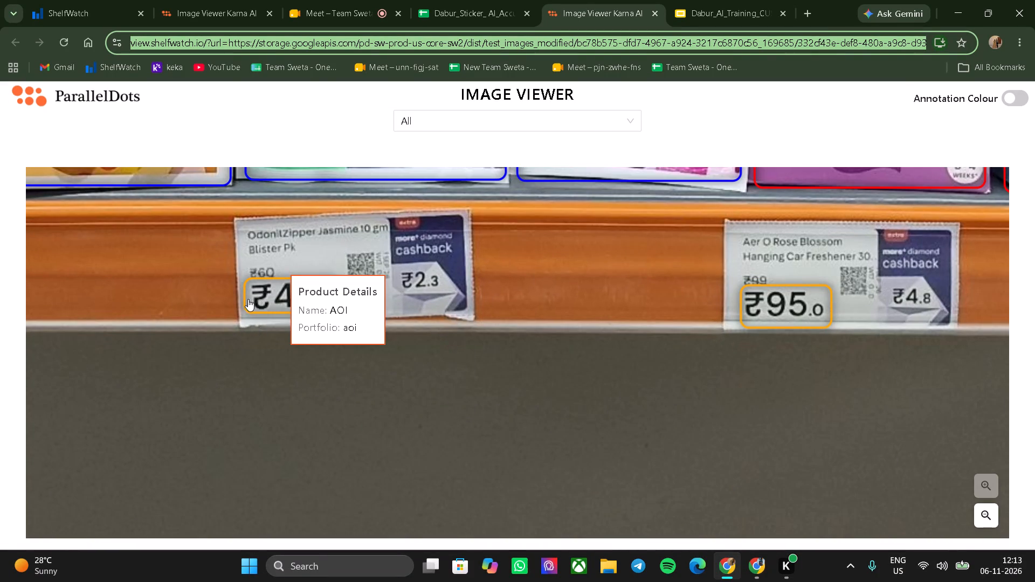
{"action": "scroll", "coordinate": [247, 299], "scroll_direction": "up", "scroll_amount": 7}
{"action": "scroll", "coordinate": [754, 471], "scroll_direction": "down", "scroll_amount": 3}
{"action": "scroll", "coordinate": [277, 364], "scroll_direction": "up", "scroll_amount": 5}
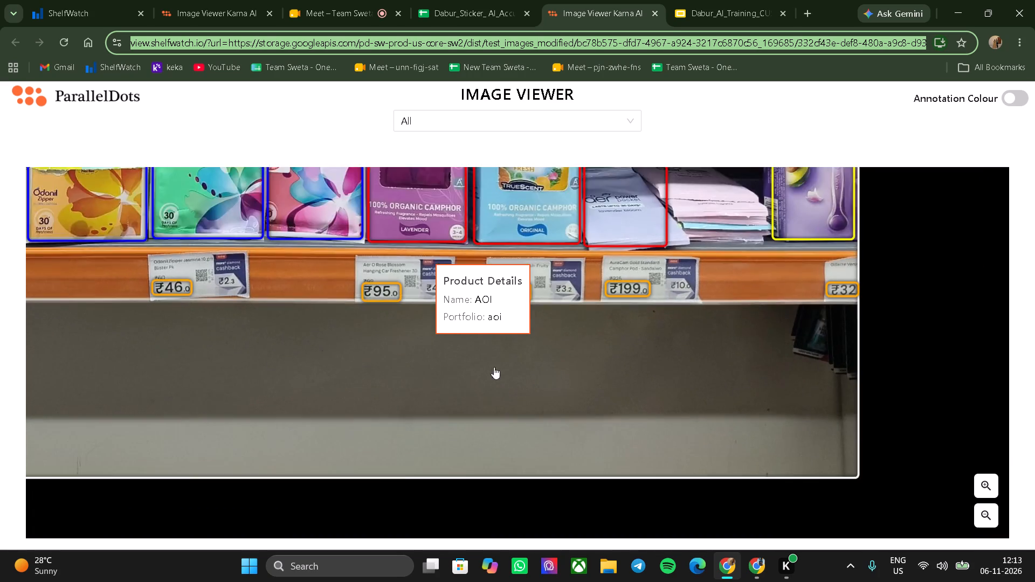
{"action": "scroll", "coordinate": [577, 359], "scroll_direction": "down", "scroll_amount": 4}
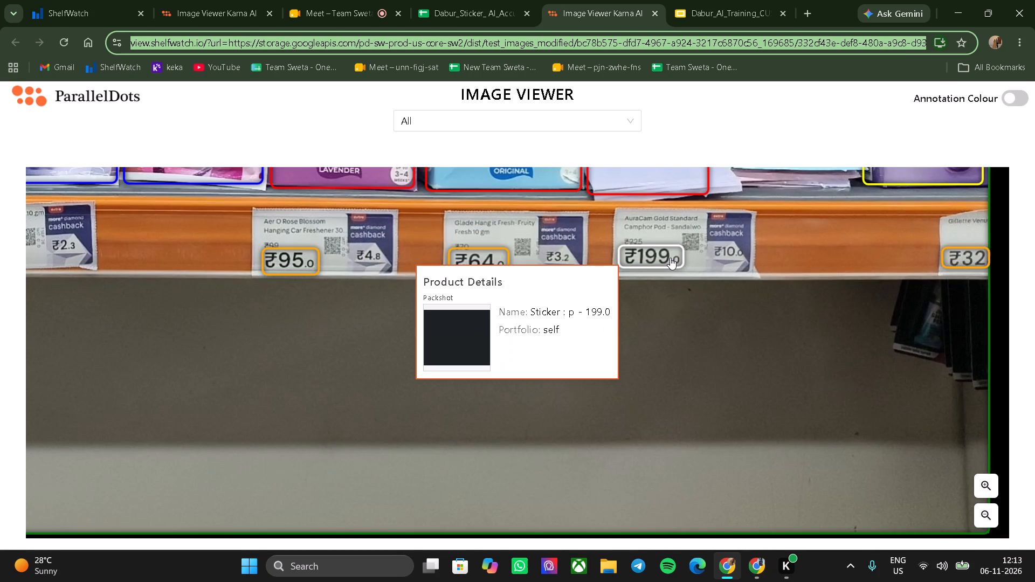
{"action": "scroll", "coordinate": [267, 414], "scroll_direction": "up", "scroll_amount": 4}
{"action": "scroll", "coordinate": [827, 397], "scroll_direction": "down", "scroll_amount": 4}
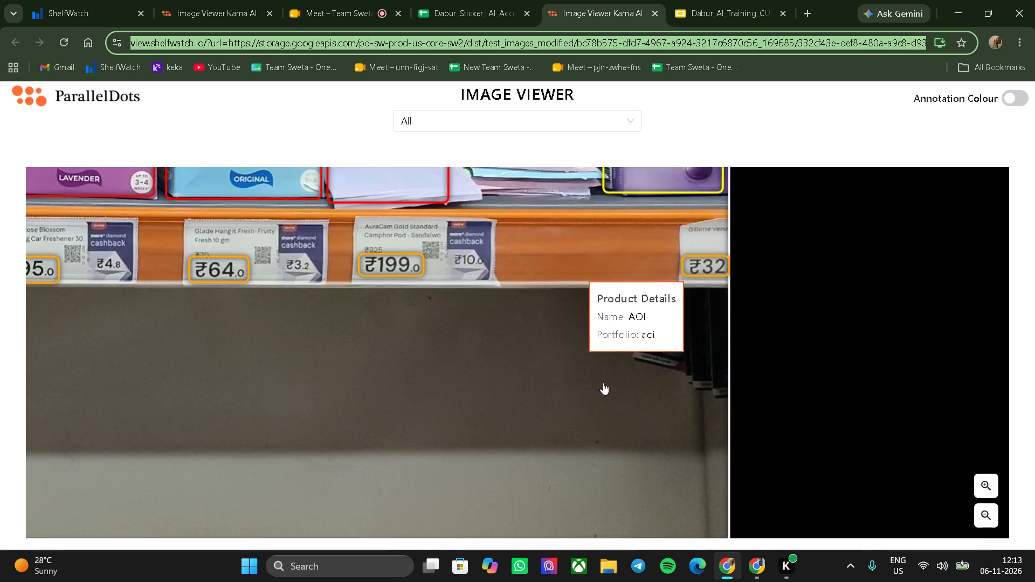
{"action": "scroll", "coordinate": [592, 389], "scroll_direction": "down", "scroll_amount": 6}
In the accuracy dashboard's row 12, enter 4 wrong annotations for Sticker OCR and 0 wrong annotations for Sticker Detector.
{"action": "left_click", "coordinate": [465, 23]}
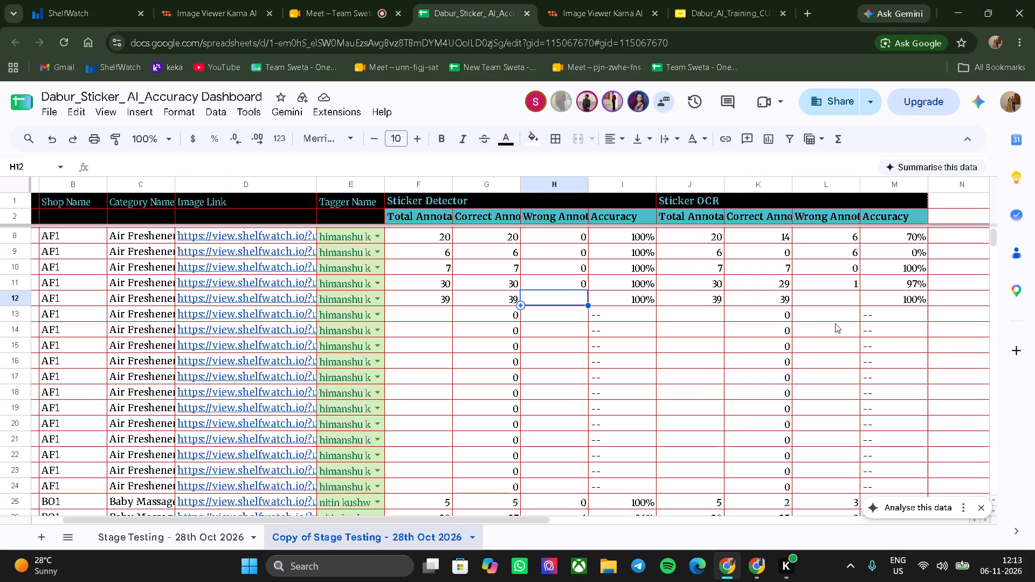
{"action": "left_click", "coordinate": [838, 297]}
{"action": "key", "text": "4"}
{"action": "left_click", "coordinate": [562, 303]}
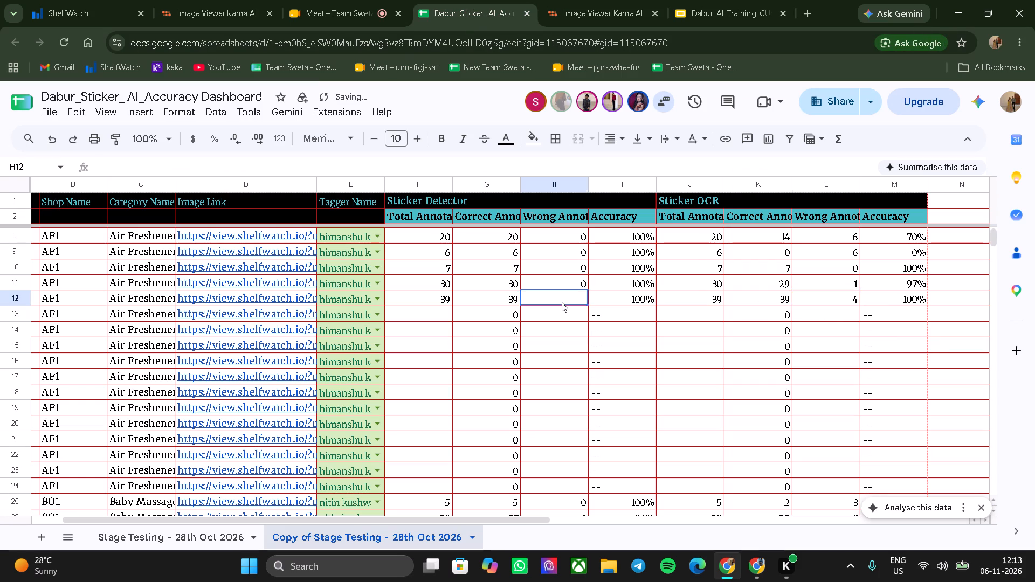
{"action": "key", "text": "0"}
{"action": "left_click", "coordinate": [425, 318]}
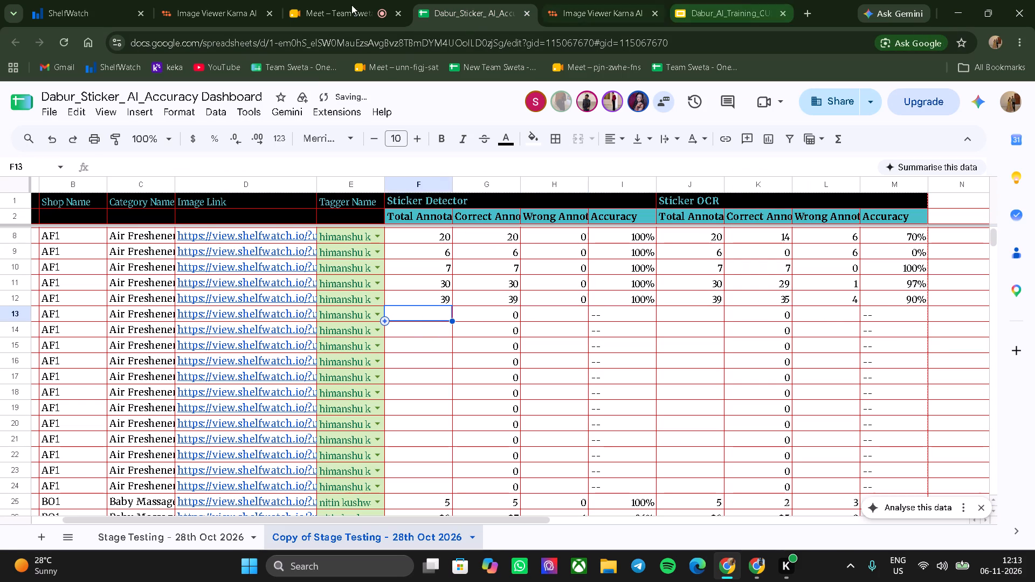
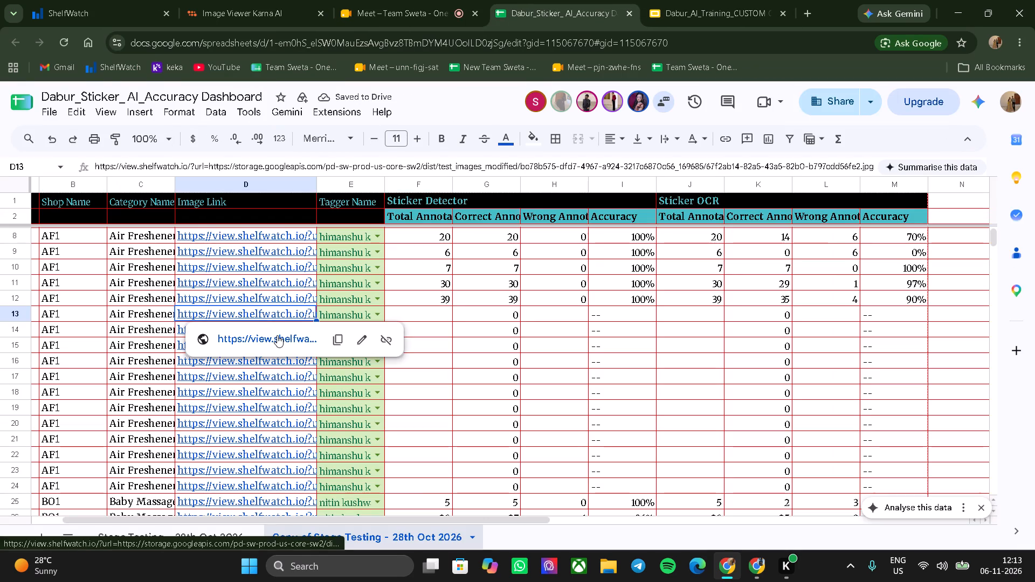
Open the row 13 shelf image and check the OCR label of the 50% OFF sticker on the Odonil room spray sign.
{"action": "left_click", "coordinate": [277, 335]}
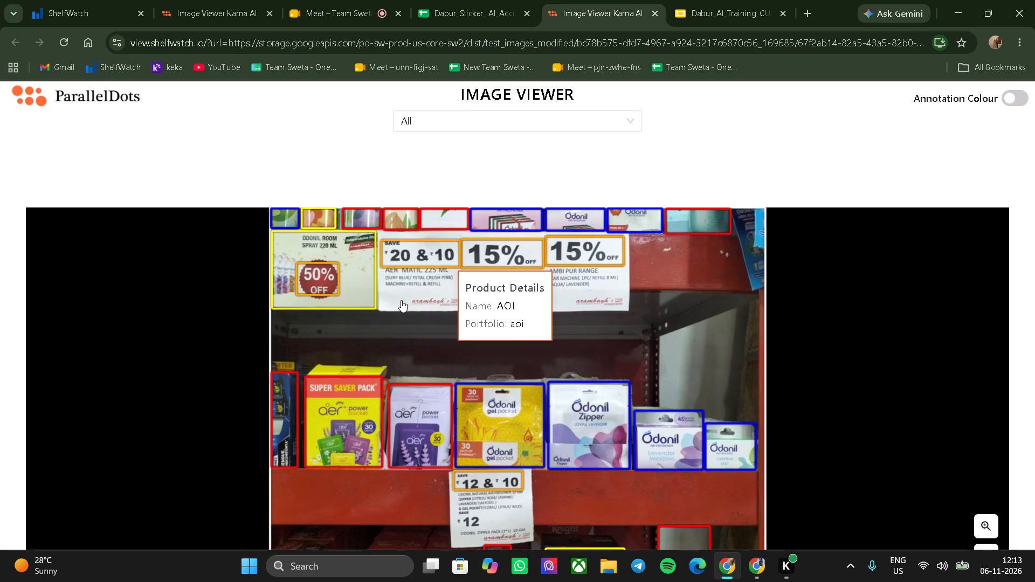
{"action": "scroll", "coordinate": [378, 258], "scroll_direction": "down", "scroll_amount": 2}
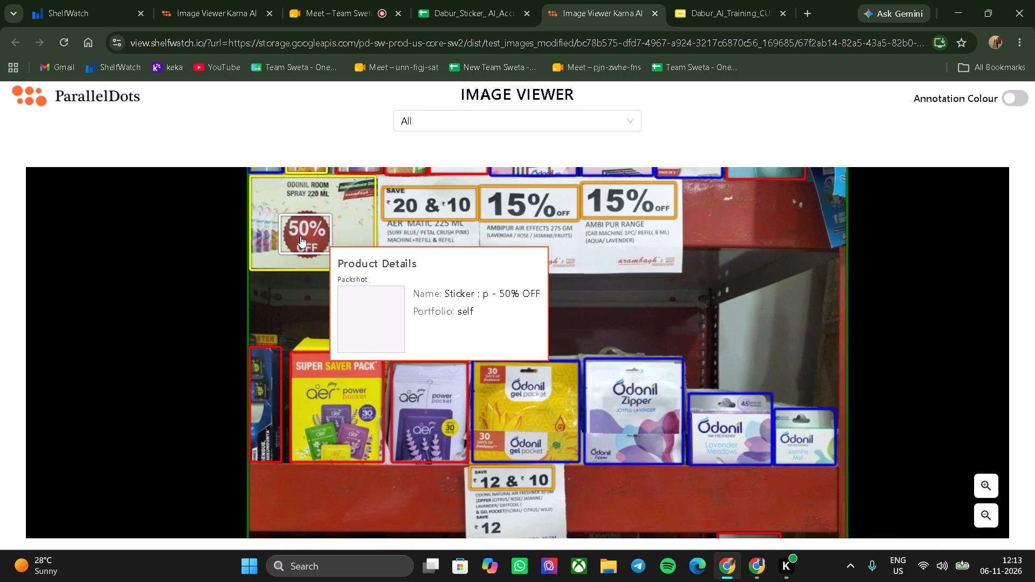
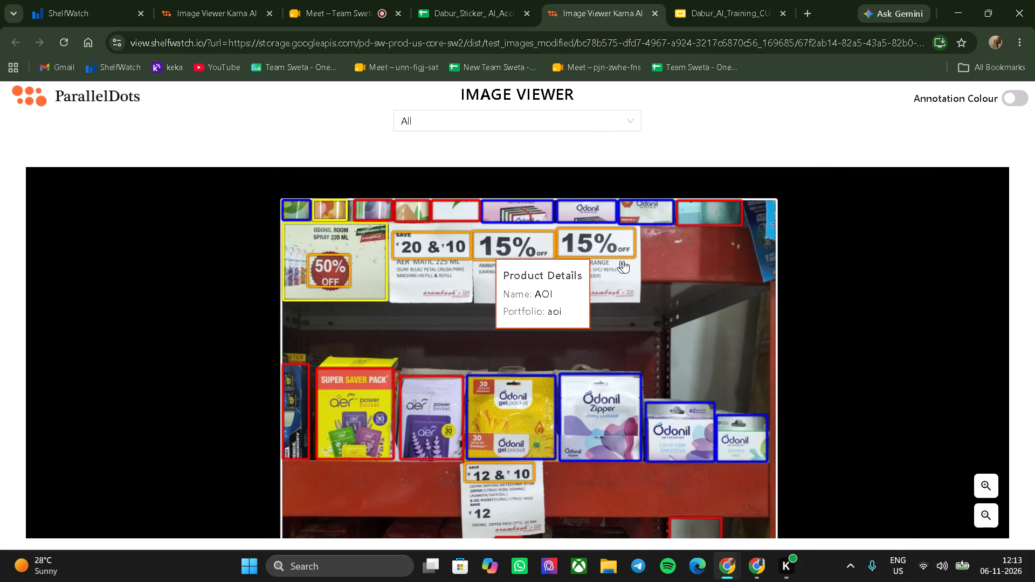
Examine the row 13 shelf image for detected price stickers, including the one below the Odonil gel pocket packs.
{"action": "scroll", "coordinate": [439, 337], "scroll_direction": "up", "scroll_amount": 4}
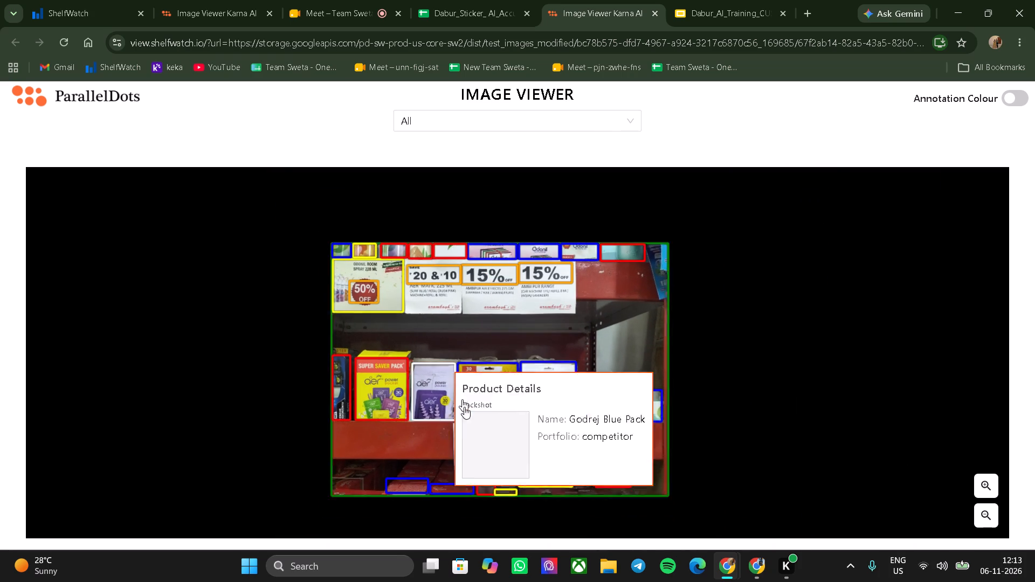
{"action": "scroll", "coordinate": [475, 428], "scroll_direction": "down", "scroll_amount": 16}
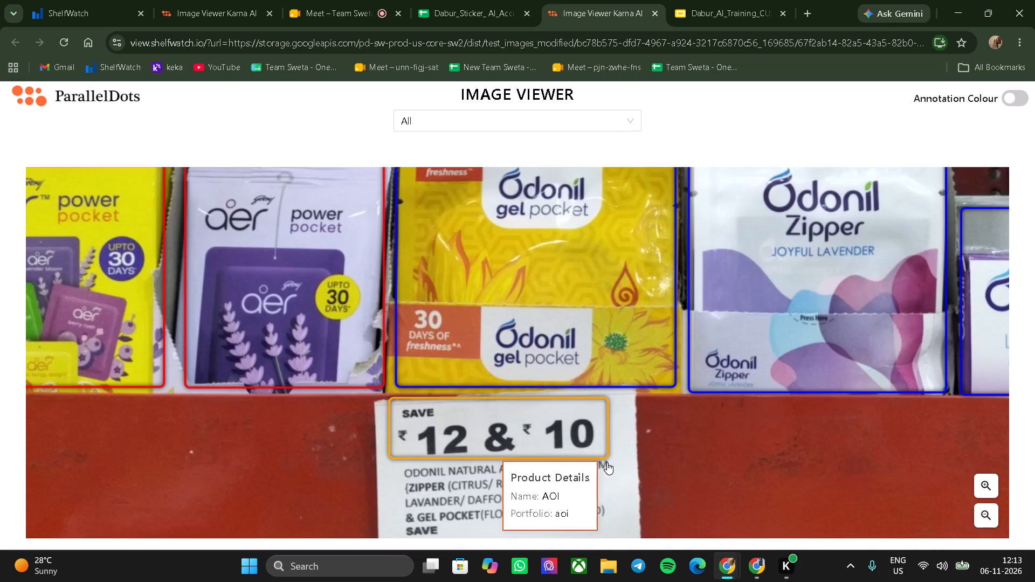
{"action": "scroll", "coordinate": [441, 423], "scroll_direction": "up", "scroll_amount": 7}
{"action": "scroll", "coordinate": [602, 425], "scroll_direction": "up", "scroll_amount": 4}
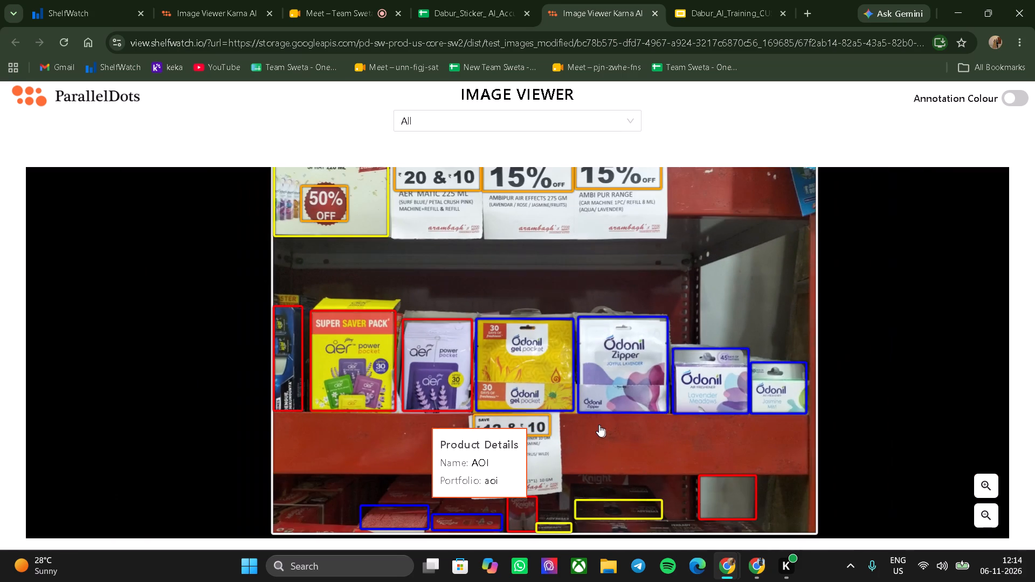
{"action": "scroll", "coordinate": [595, 424], "scroll_direction": "up", "scroll_amount": 3}
{"action": "scroll", "coordinate": [595, 457], "scroll_direction": "down", "scroll_amount": 1}
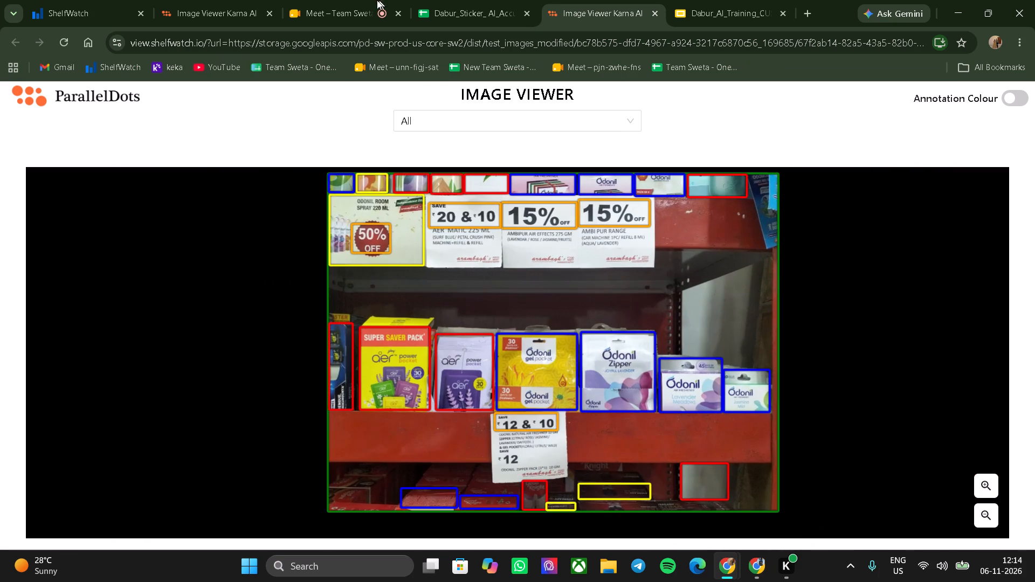
Record 5 total annotations for both Sticker Detector and Sticker OCR in row 13 of the accuracy dashboard.
{"action": "left_click", "coordinate": [444, 16]}
{"action": "left_click", "coordinate": [427, 313]}
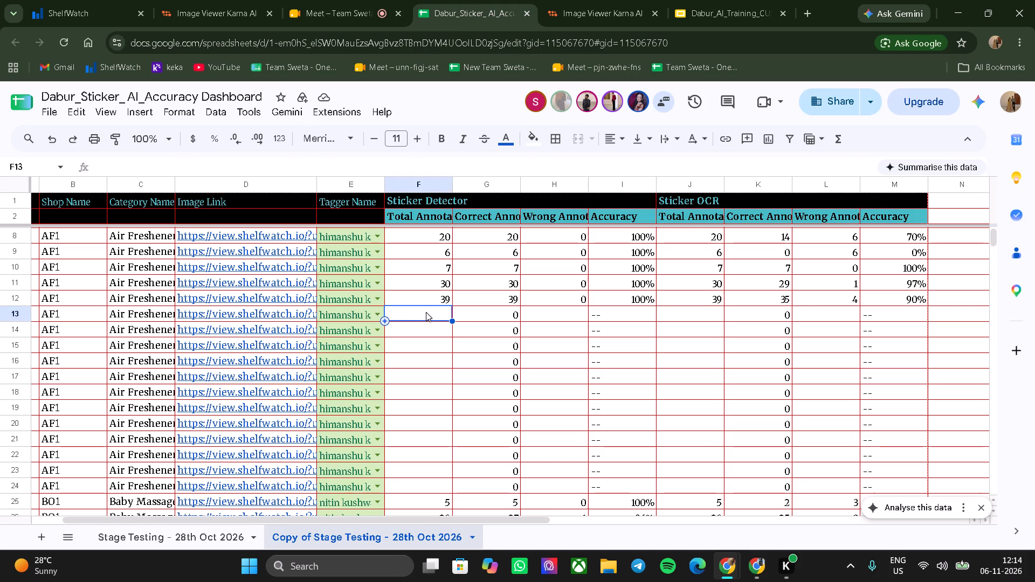
{"action": "key", "text": "5"}
{"action": "left_click", "coordinate": [700, 315]}
{"action": "key", "text": "5"}
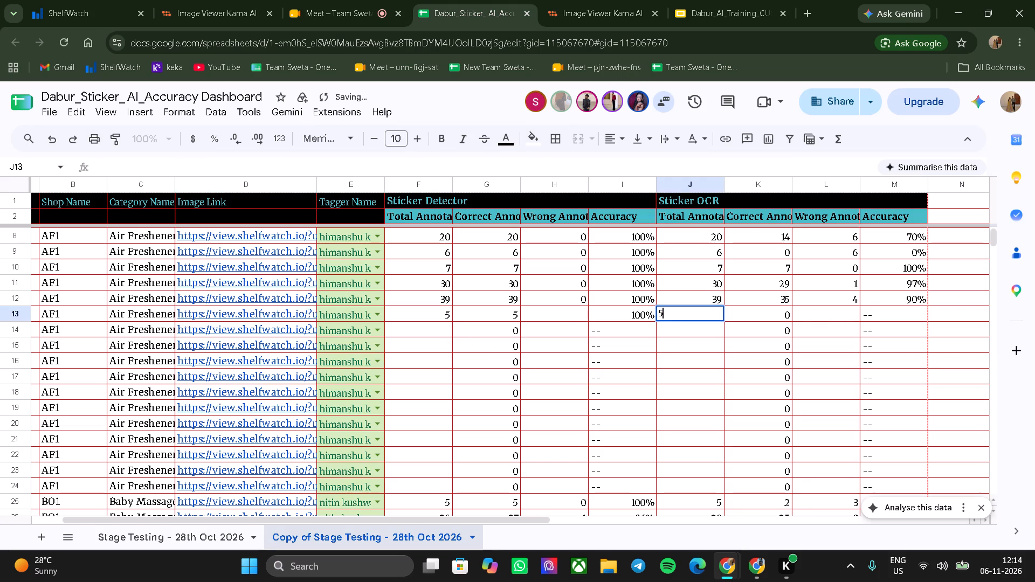
{"action": "left_click", "coordinate": [561, 317]}
Check the OCR labels of the offer stickers in the row 13 shelf image, including 15% OFF and SAVE 12 & 10.
{"action": "left_click", "coordinate": [592, 8]}
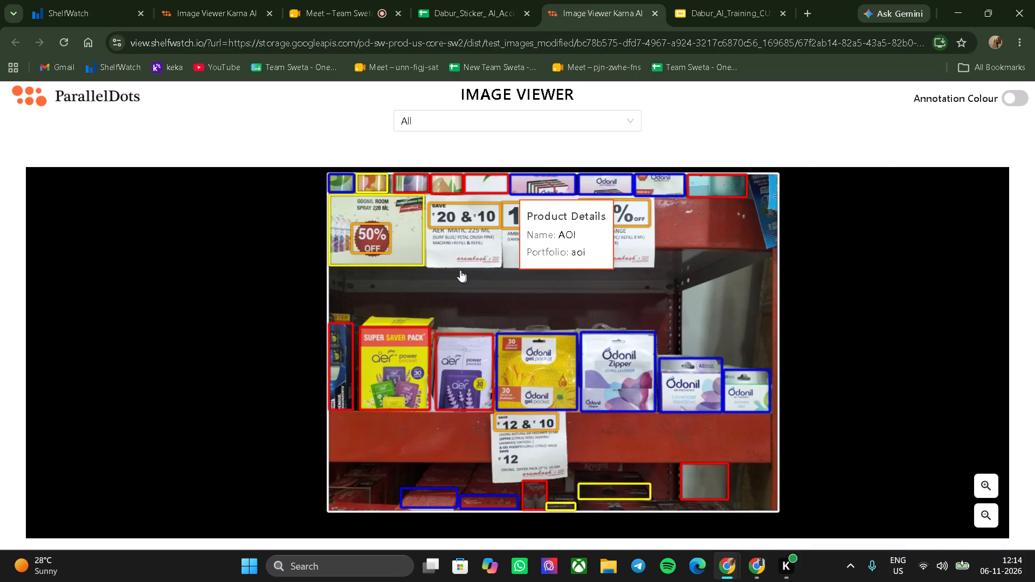
{"action": "scroll", "coordinate": [450, 239], "scroll_direction": "down", "scroll_amount": 4}
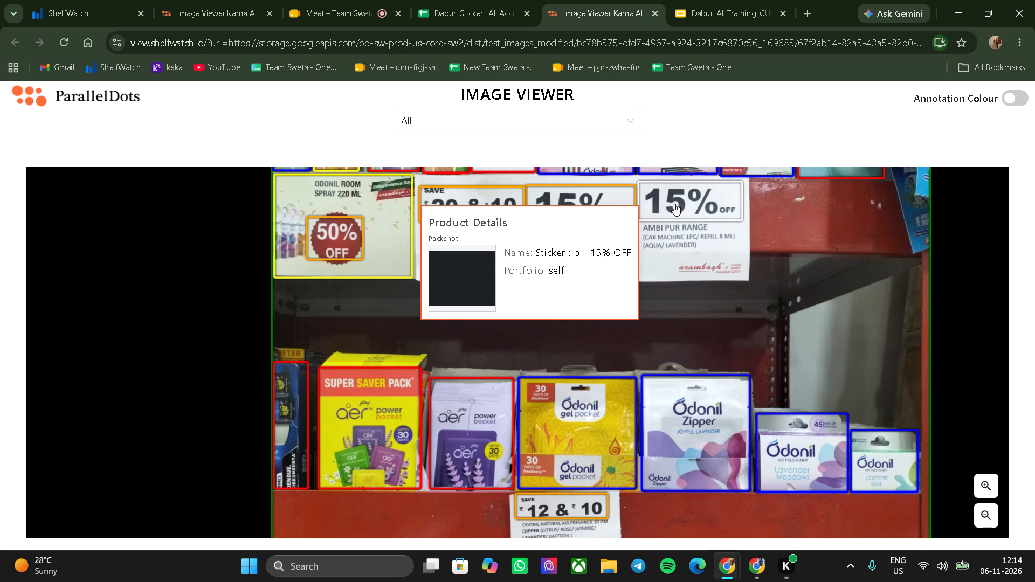
{"action": "scroll", "coordinate": [468, 205], "scroll_direction": "up", "scroll_amount": 9}
{"action": "scroll", "coordinate": [492, 411], "scroll_direction": "down", "scroll_amount": 6}
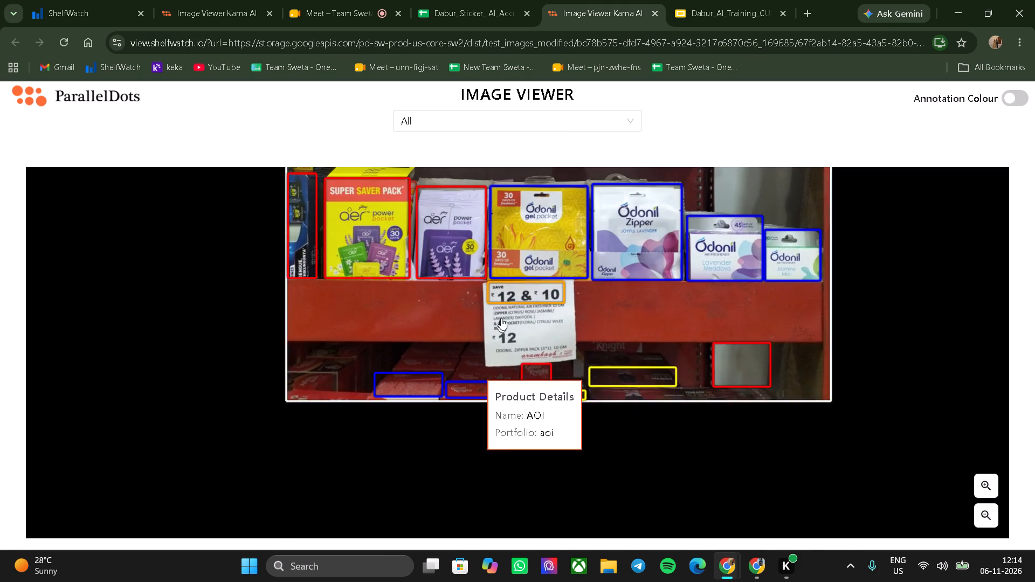
{"action": "scroll", "coordinate": [515, 292], "scroll_direction": "down", "scroll_amount": 4}
{"action": "scroll", "coordinate": [510, 295], "scroll_direction": "up", "scroll_amount": 1}
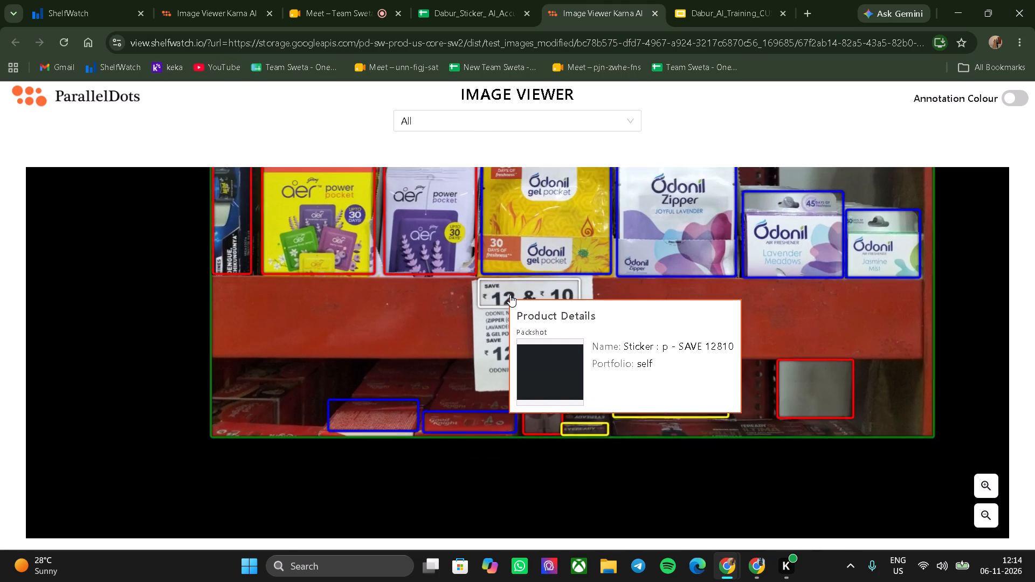
{"action": "scroll", "coordinate": [510, 295], "scroll_direction": "up", "scroll_amount": 7}
Record the row 13 wrong annotations in the dashboard as 2 for Sticker OCR and 0 for Sticker Detector.
{"action": "left_click", "coordinate": [449, 16]}
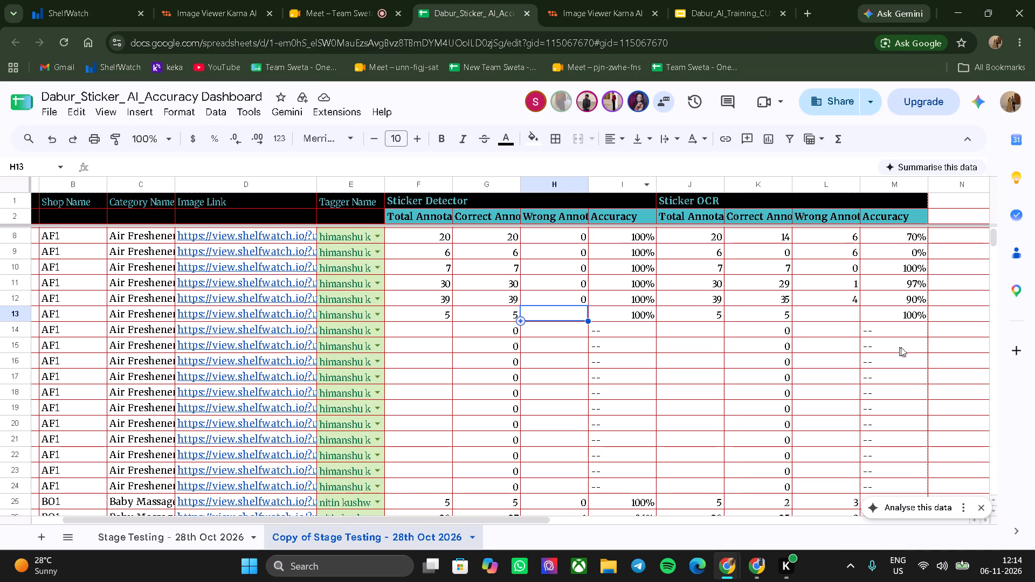
{"action": "left_click", "coordinate": [832, 312]}
{"action": "key", "text": "2"}
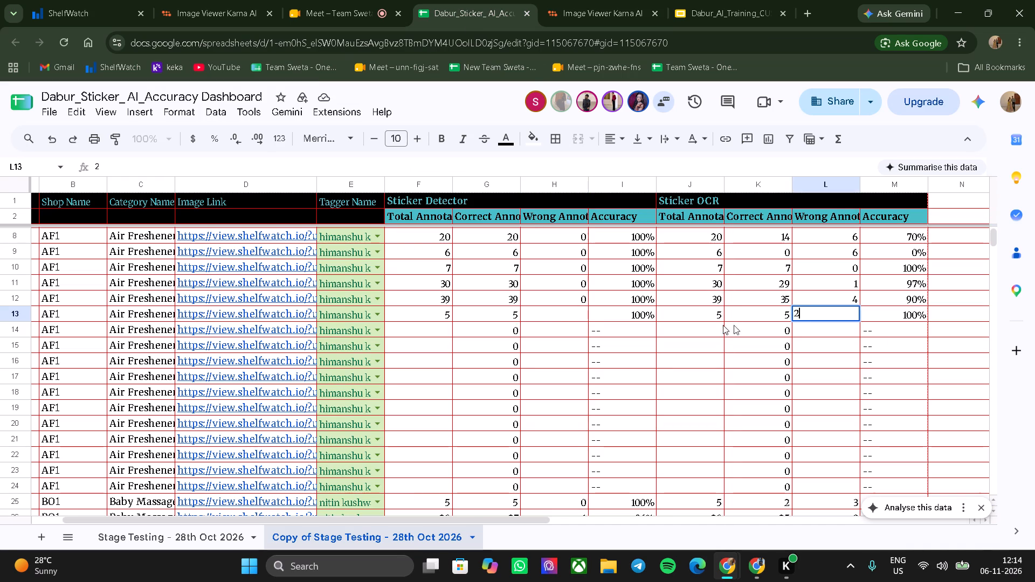
{"action": "left_click", "coordinate": [556, 314]}
{"action": "key", "text": "0"}
{"action": "left_click", "coordinate": [427, 332]}
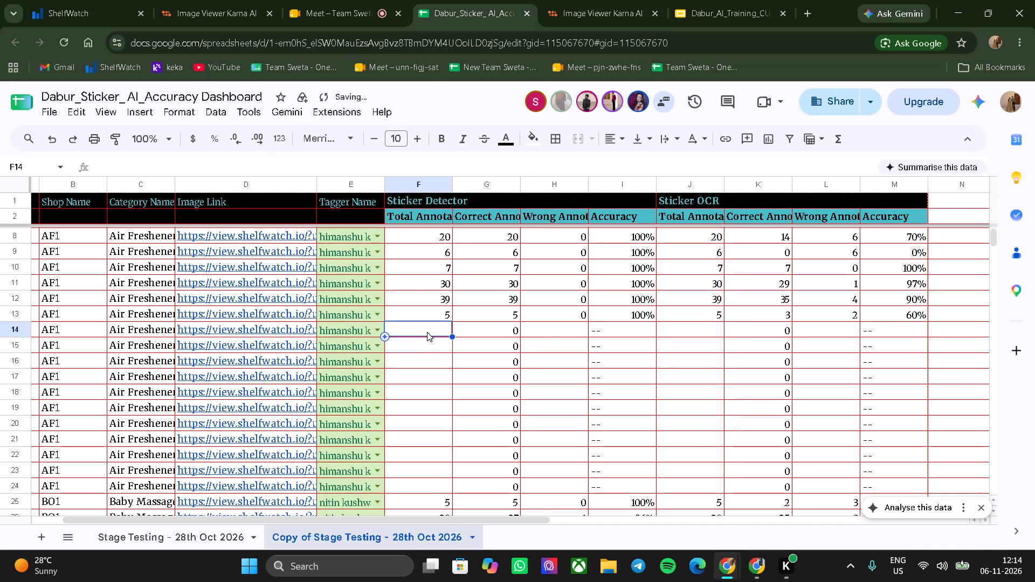
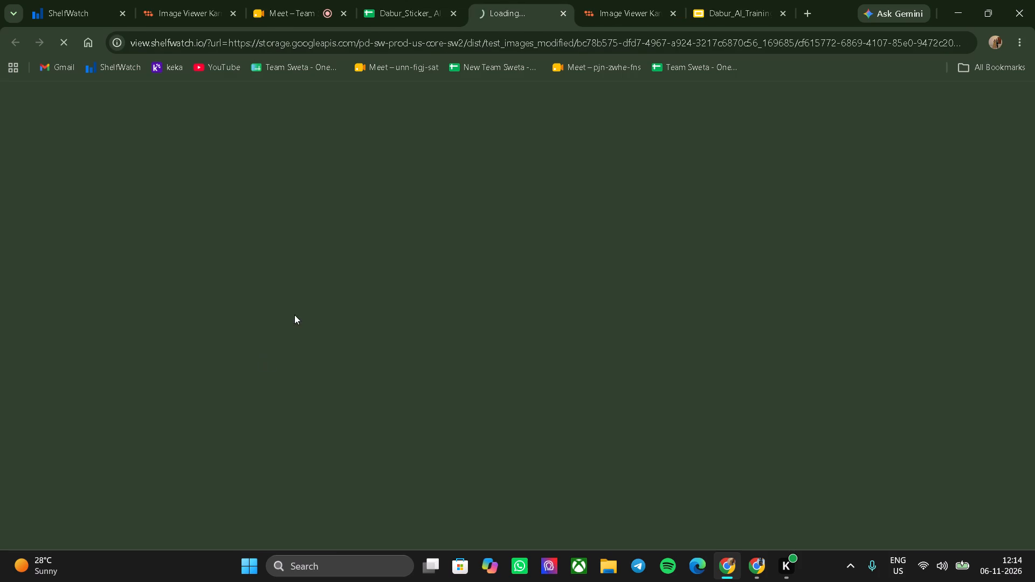
Close the row 13 shelf image and view the row 14 shelf image to check its sticker annotations.
{"action": "left_click", "coordinate": [623, 16]}
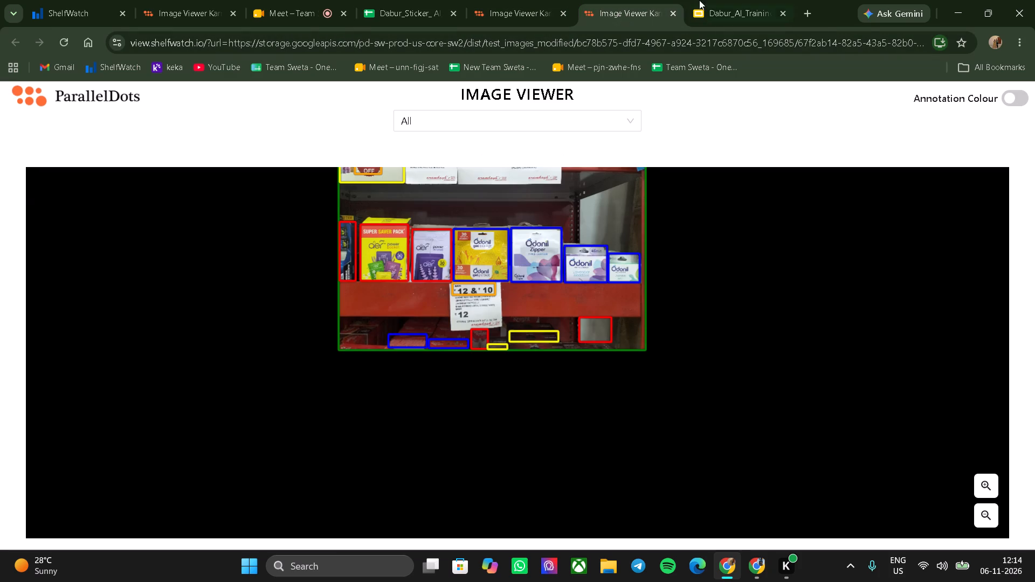
{"action": "left_click", "coordinate": [673, 15]}
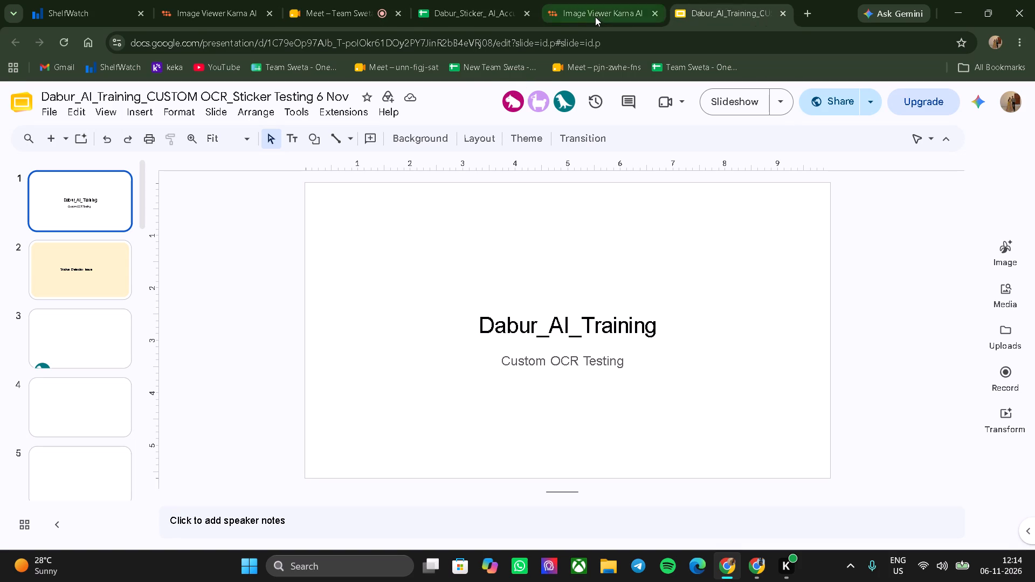
{"action": "left_click", "coordinate": [589, 12]}
{"action": "scroll", "coordinate": [417, 464], "scroll_direction": "down", "scroll_amount": 3}
{"action": "scroll", "coordinate": [417, 443], "scroll_direction": "up", "scroll_amount": 12}
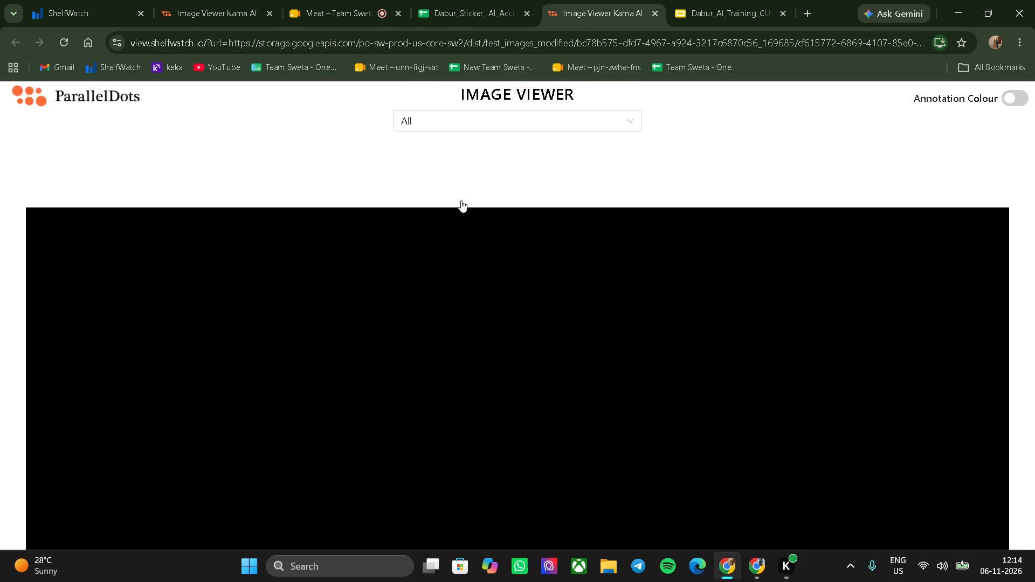
{"action": "scroll", "coordinate": [447, 274], "scroll_direction": "up", "scroll_amount": 6}
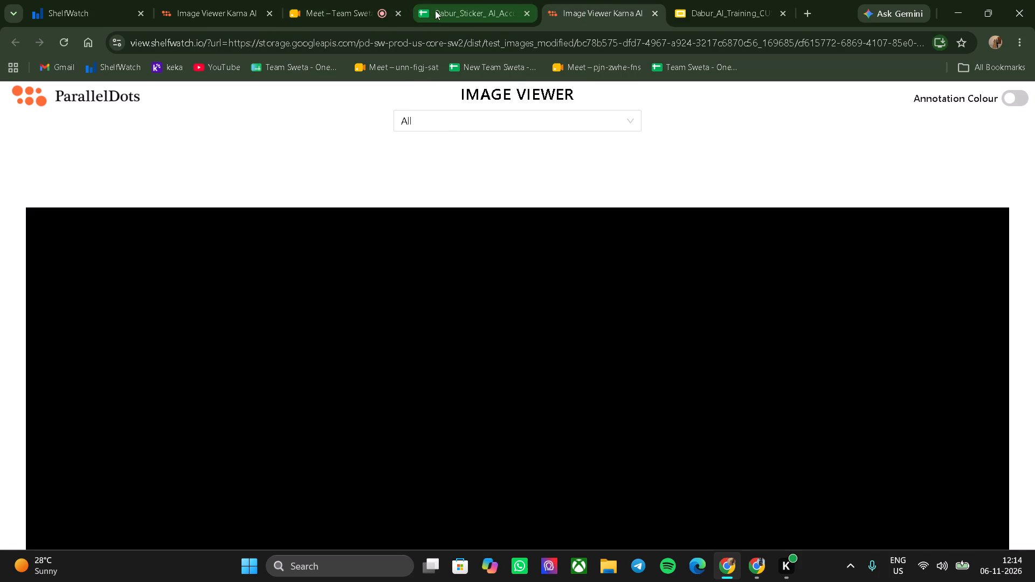
Reopen the row 14 shelf image from its dashboard link, close the earlier copy, and check the image for sticker annotations.
{"action": "left_click", "coordinate": [492, 16]}
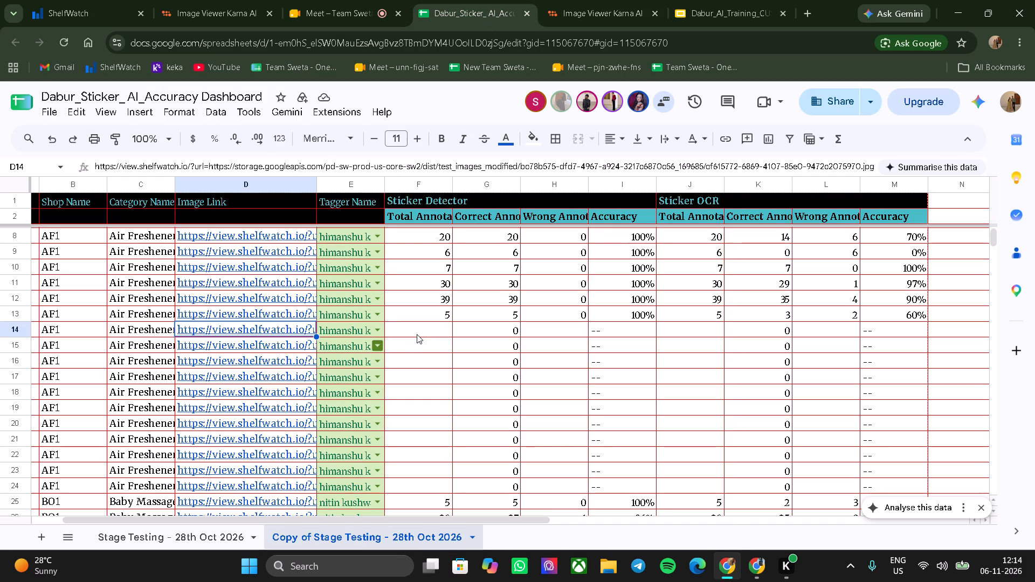
{"action": "left_click", "coordinate": [417, 334]}
{"action": "left_click", "coordinate": [283, 328]}
{"action": "left_click", "coordinate": [266, 357]}
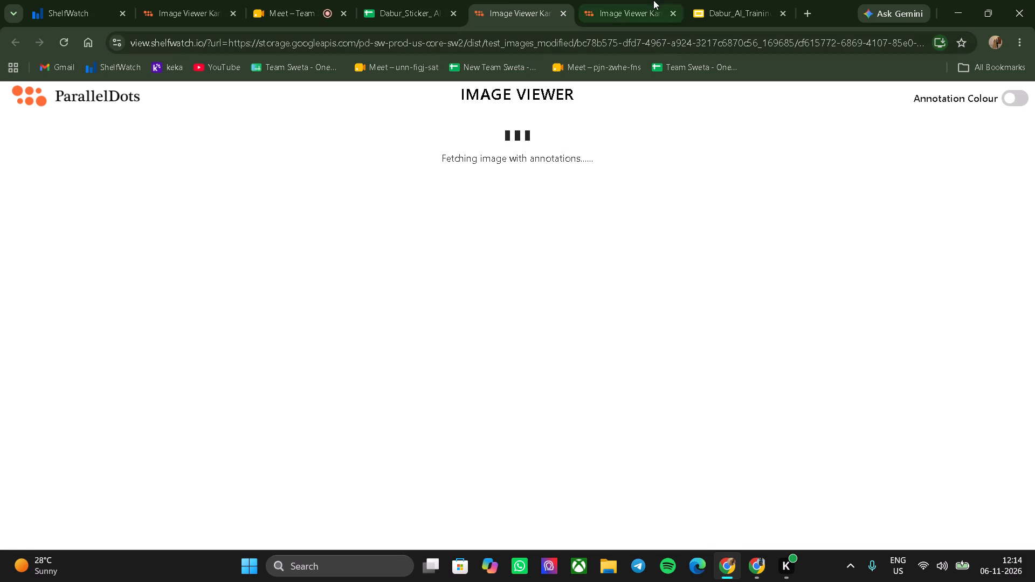
{"action": "left_click", "coordinate": [678, 15]}
{"action": "scroll", "coordinate": [494, 320], "scroll_direction": "up", "scroll_amount": 6}
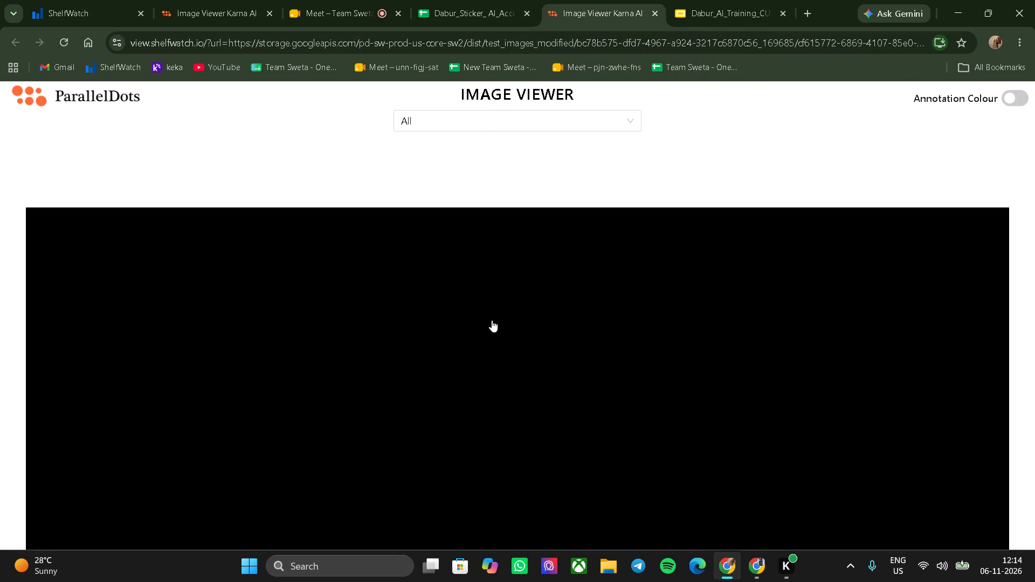
{"action": "scroll", "coordinate": [488, 313], "scroll_direction": "up", "scroll_amount": 11}
{"action": "scroll", "coordinate": [478, 408], "scroll_direction": "up", "scroll_amount": 8}
{"action": "scroll", "coordinate": [473, 296], "scroll_direction": "down", "scroll_amount": 7}
Open the row 15 shelf image from its link in the accuracy dashboard and check it for sticker annotations.
{"action": "left_click", "coordinate": [471, 15]}
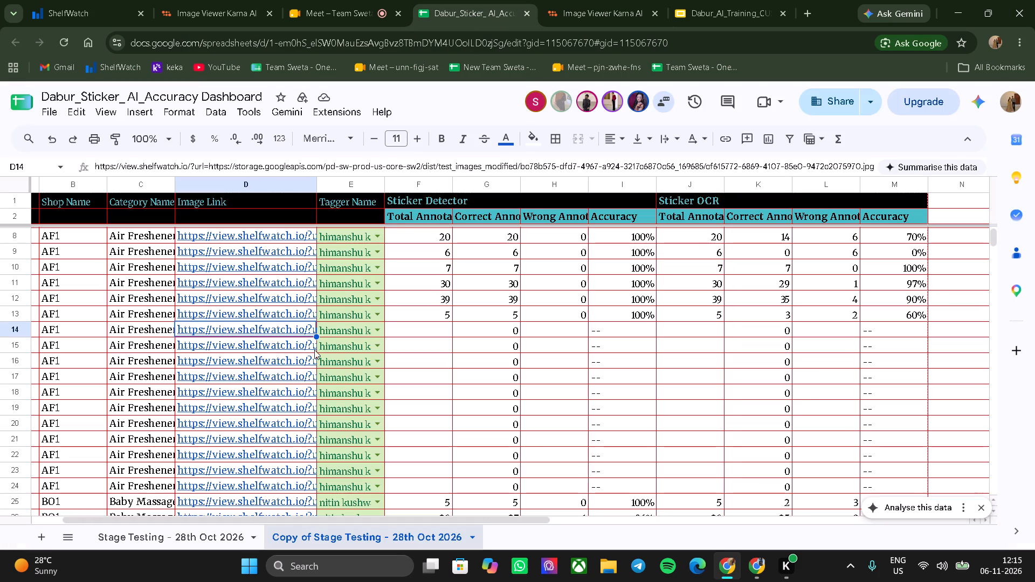
{"action": "left_click", "coordinate": [281, 337]}
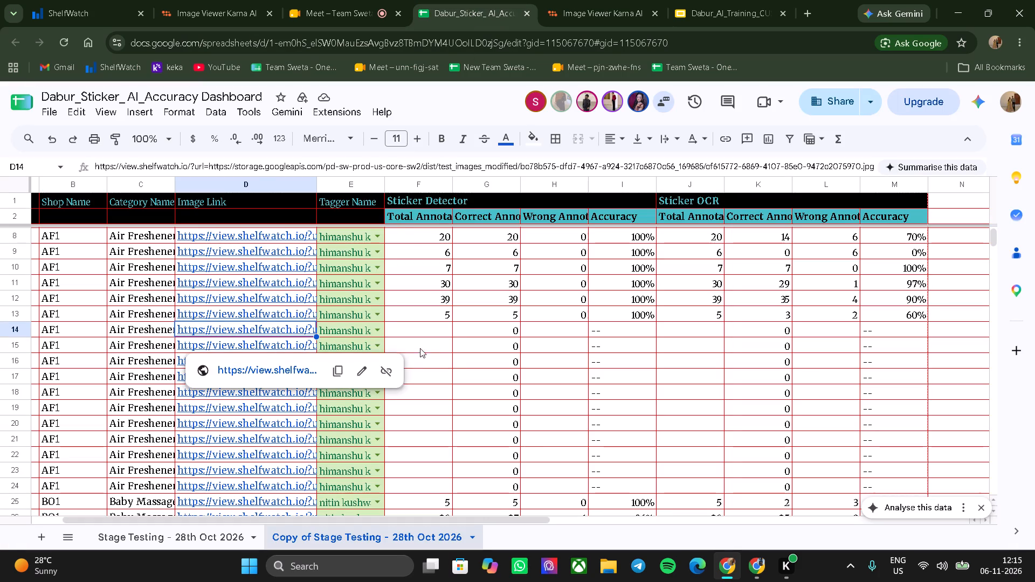
{"action": "left_click", "coordinate": [419, 348]}
{"action": "left_click", "coordinate": [264, 340]}
{"action": "left_click", "coordinate": [261, 367]}
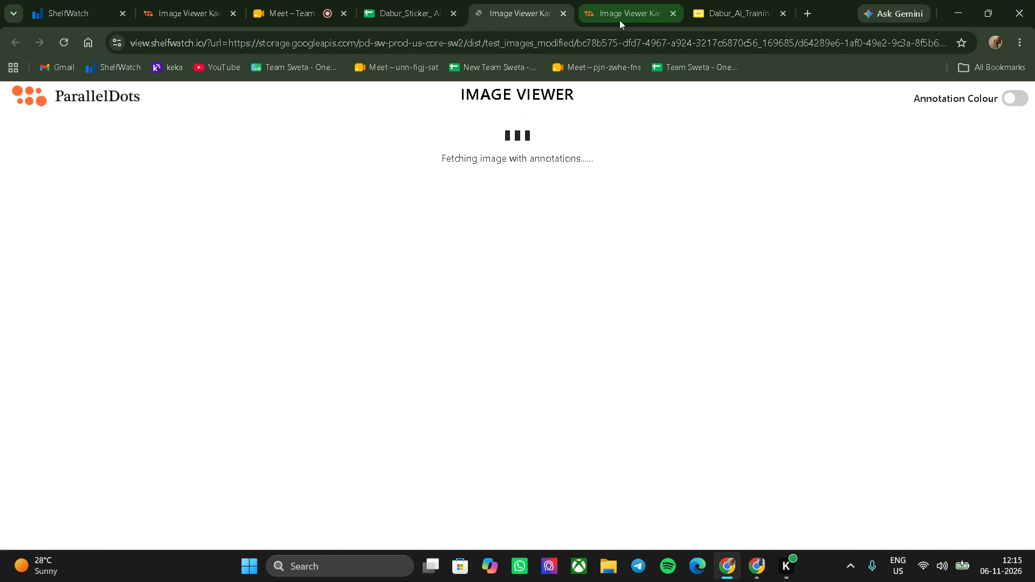
{"action": "scroll", "coordinate": [512, 262], "scroll_direction": "up", "scroll_amount": 6}
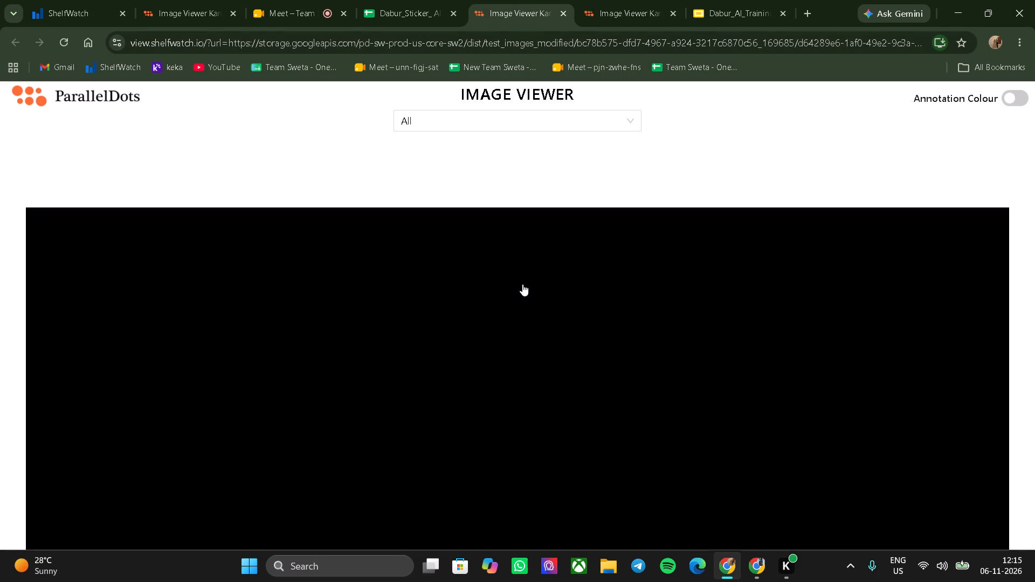
{"action": "scroll", "coordinate": [522, 284], "scroll_direction": "up", "scroll_amount": 2}
{"action": "left_click", "coordinate": [615, 9]}
{"action": "left_click", "coordinate": [519, 17]}
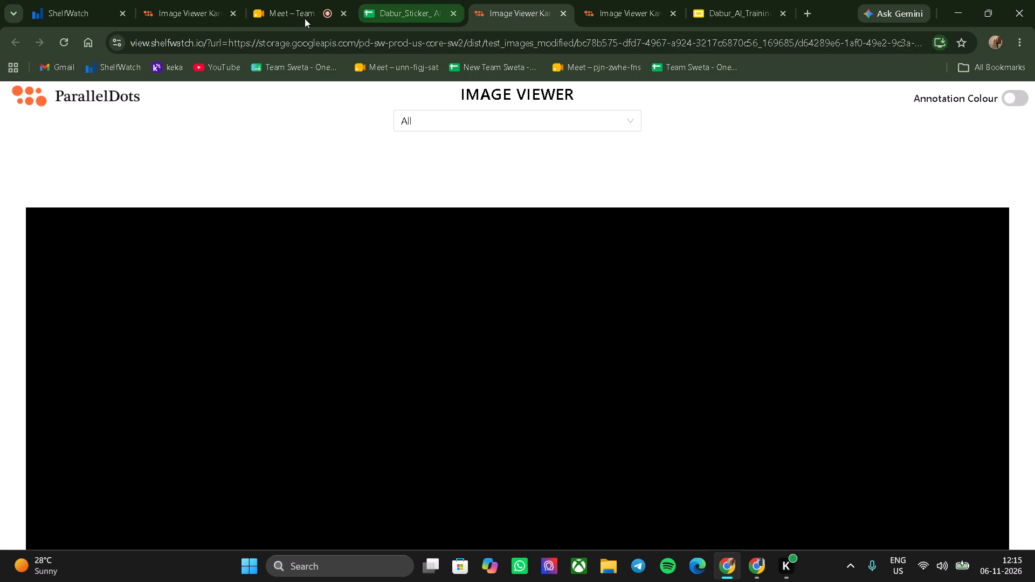
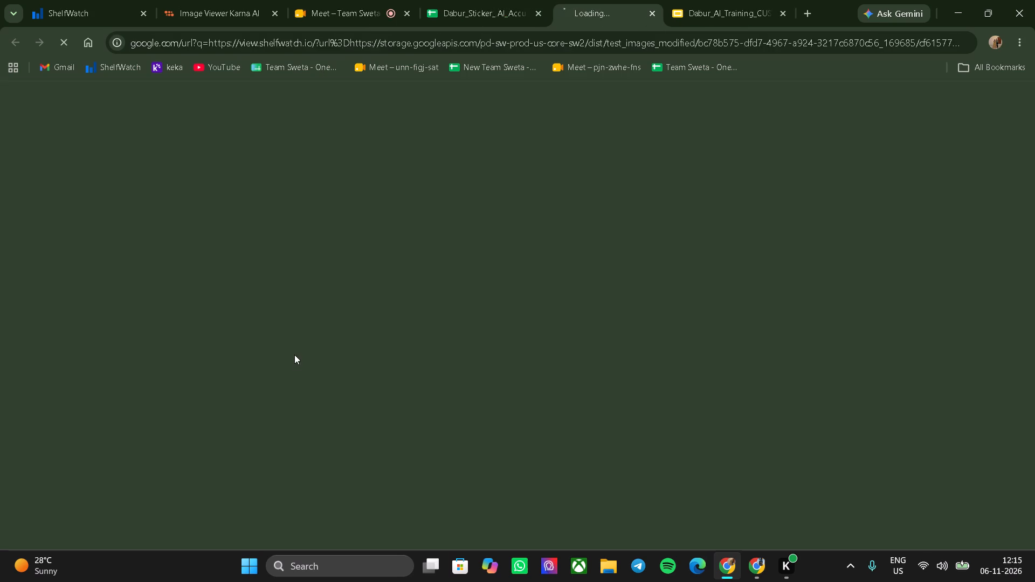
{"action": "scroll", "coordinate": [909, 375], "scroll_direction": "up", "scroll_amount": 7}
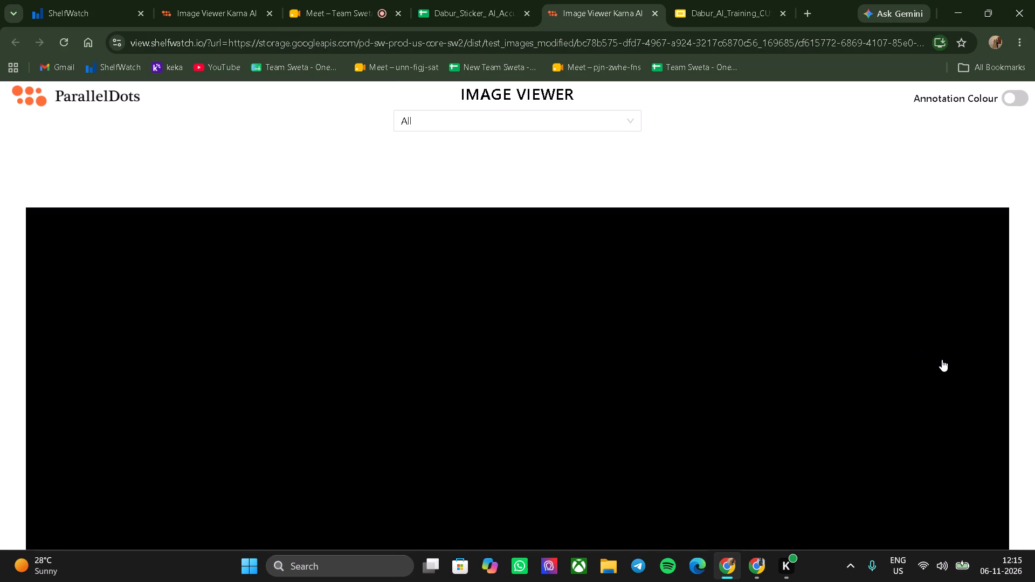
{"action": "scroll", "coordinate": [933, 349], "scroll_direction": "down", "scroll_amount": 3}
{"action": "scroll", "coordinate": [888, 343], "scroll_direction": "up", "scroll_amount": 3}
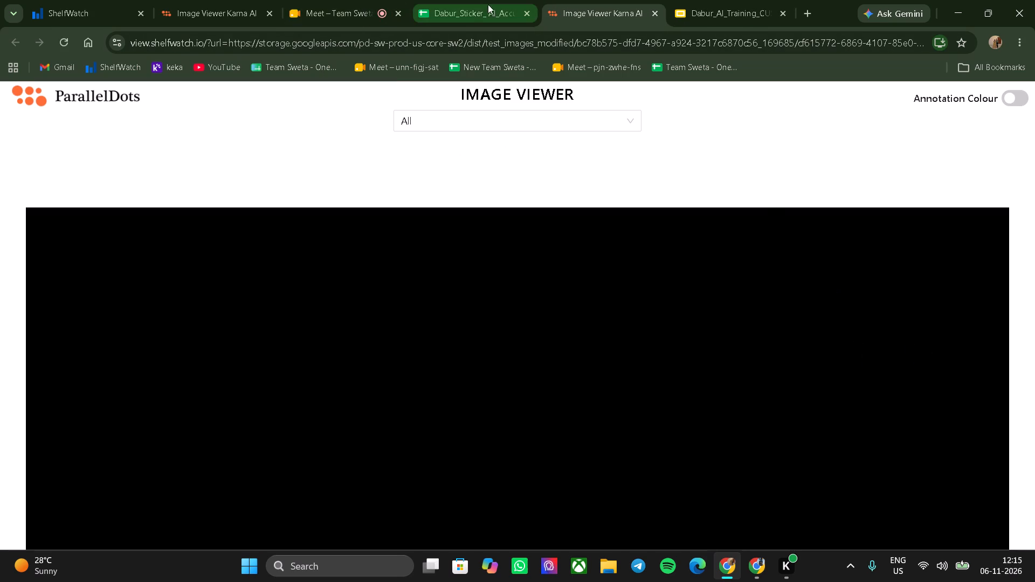